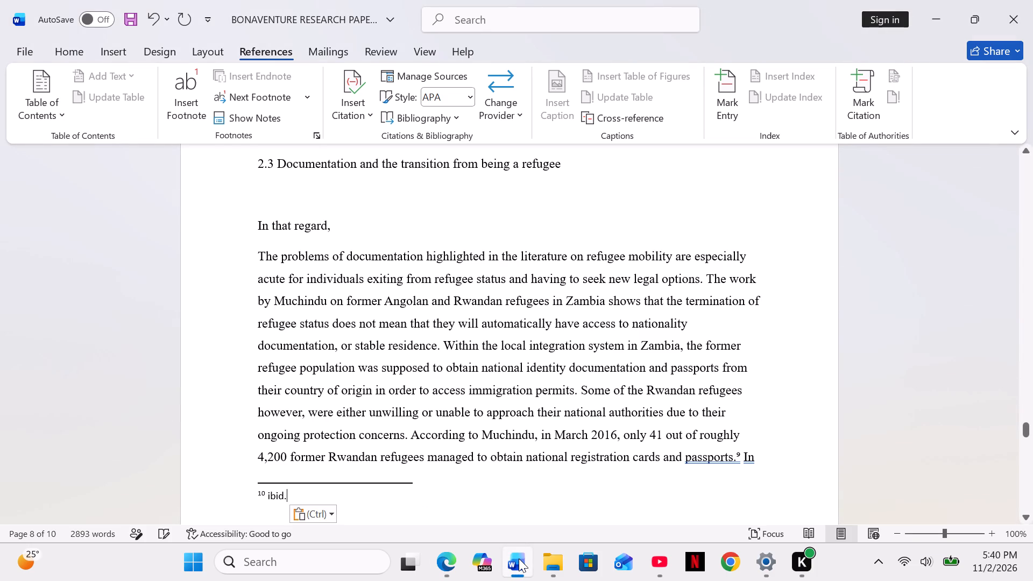
Look over the section 2.2 text and its existing footnotes, down to the end of the documentation paragraph.
scroll(635, 488, "up", 4)
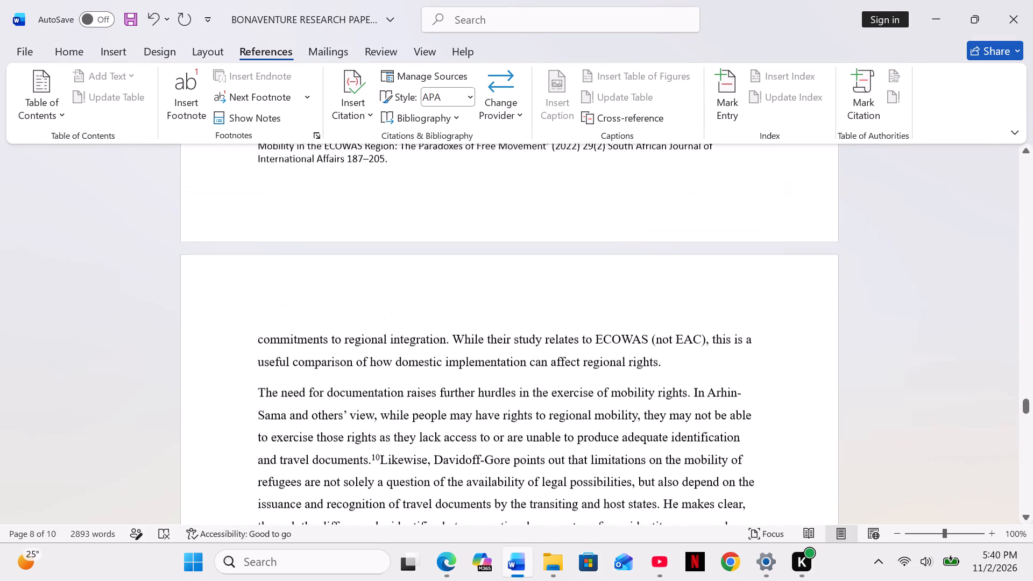
scroll(635, 488, "up", 2)
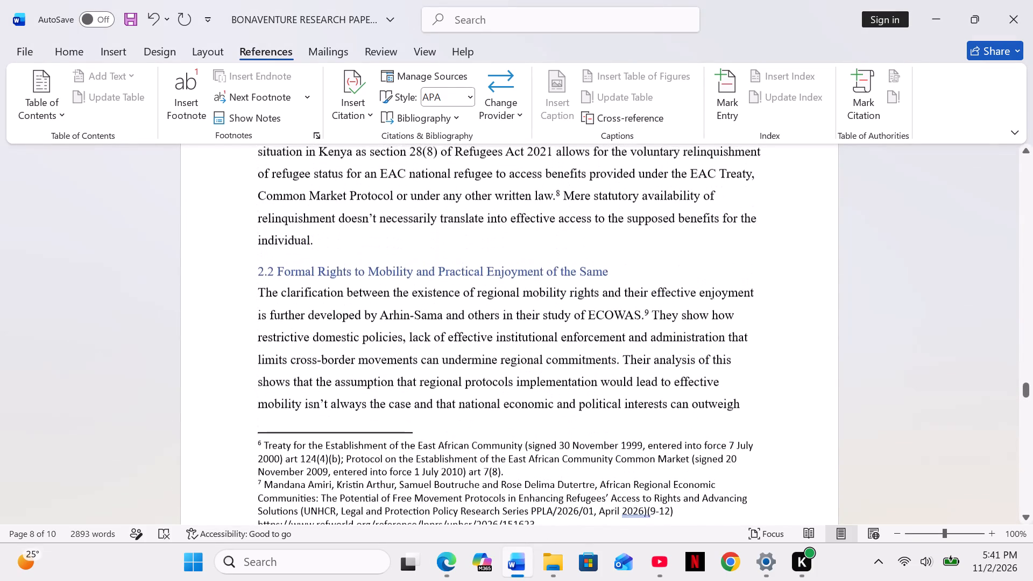
scroll(635, 488, "up", 1)
right_click(635, 488)
scroll(635, 488, "down", 3)
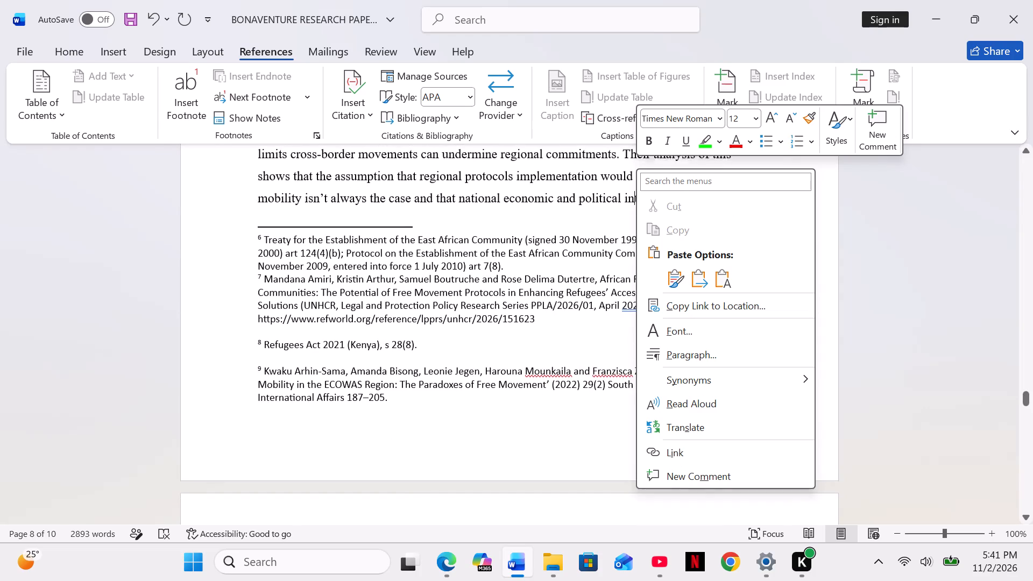
left_click(551, 414)
scroll(548, 471, "up", 1)
scroll(548, 471, "down", 2)
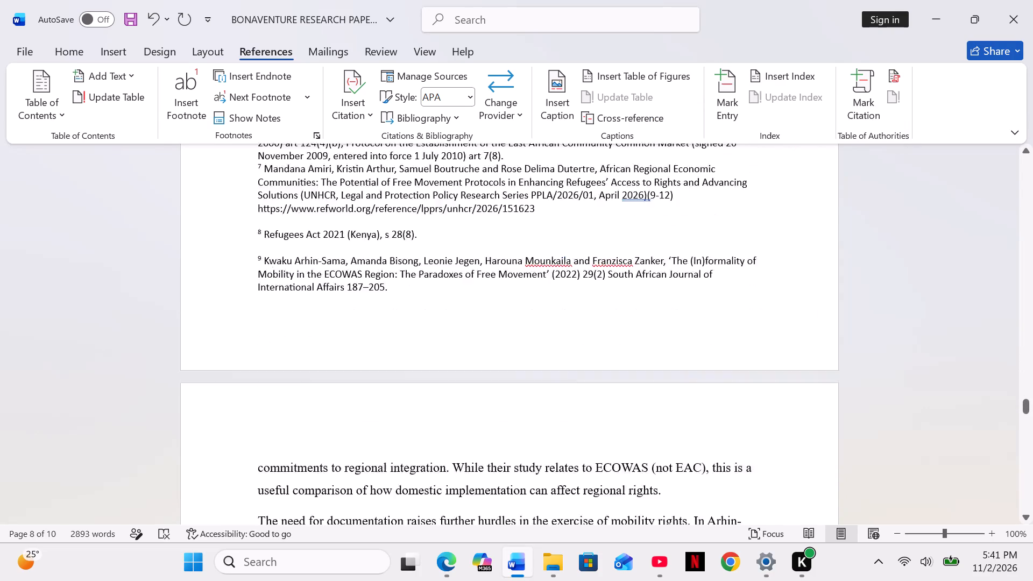
scroll(548, 471, "down", 1)
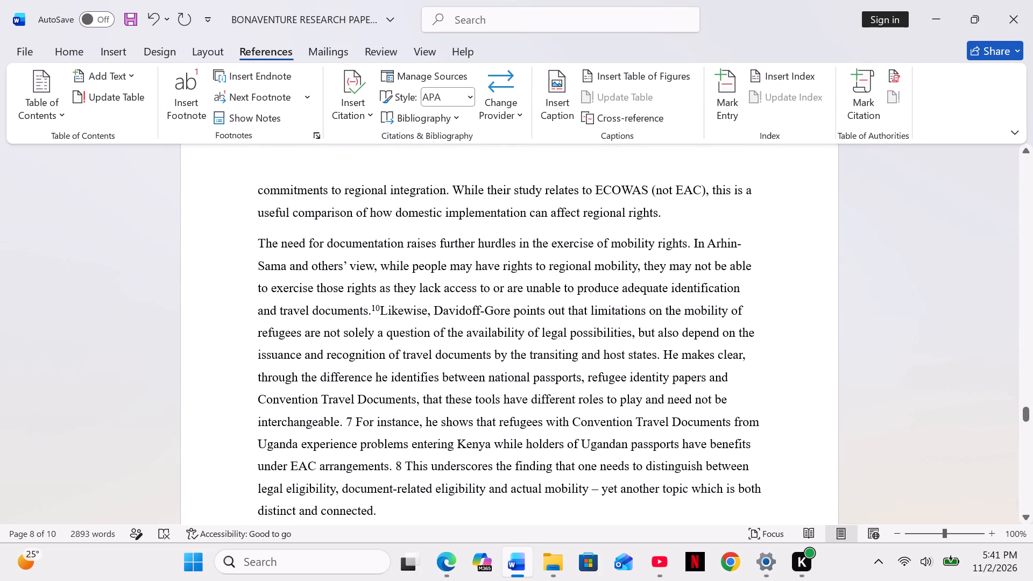
scroll(557, 237, "down", 1)
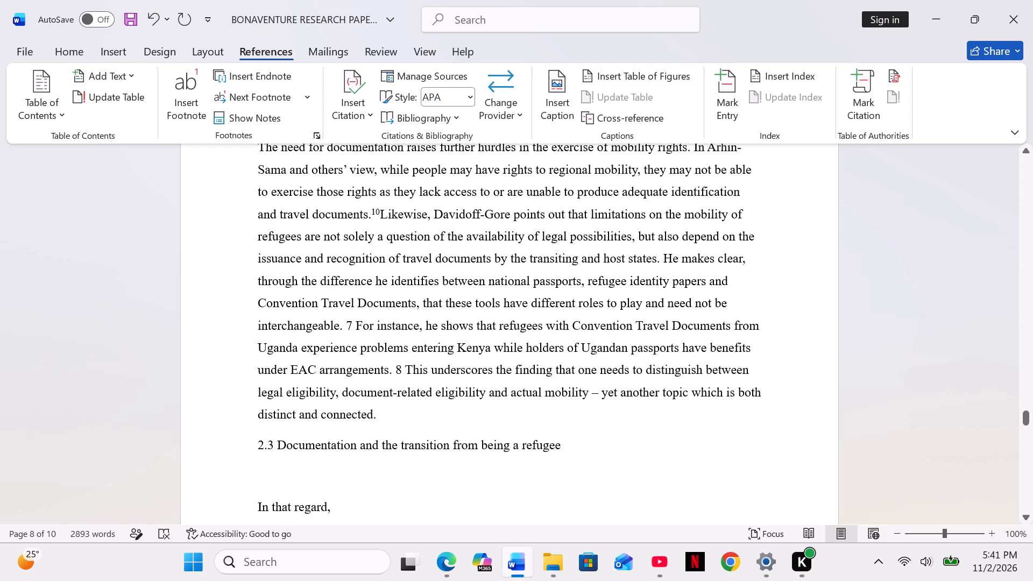
In the section 2.2 documentation paragraph, shorten "In Arhin-Sama and others' view" to "In Arhin-Sama's view".
scroll(499, 203, "up", 1)
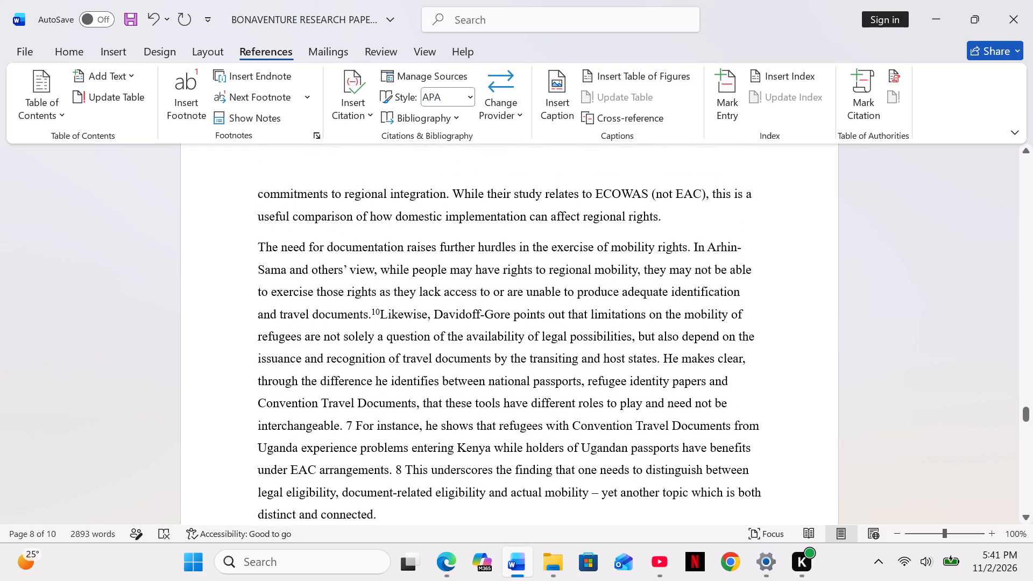
left_click_drag(695, 247, 735, 246)
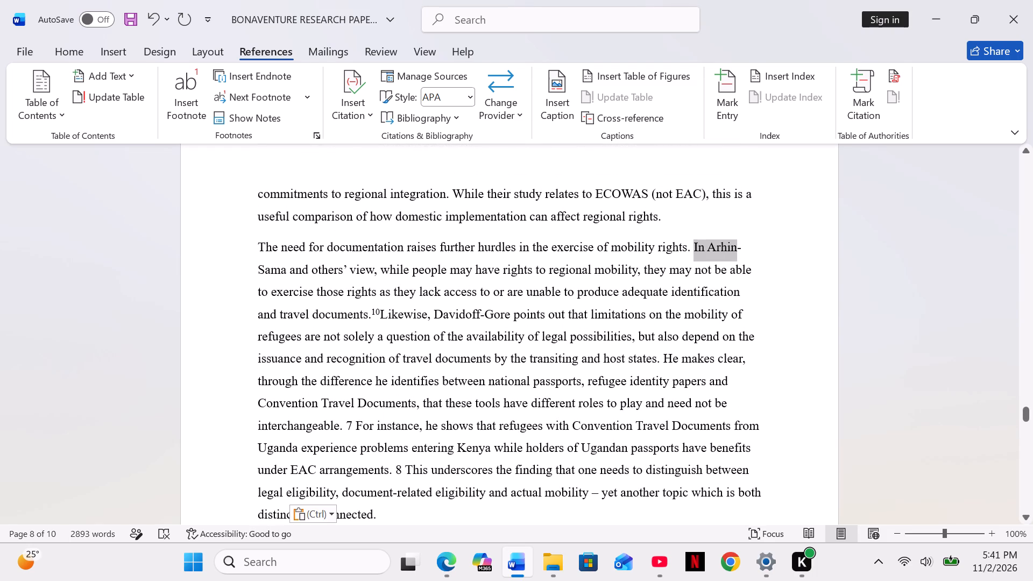
left_click_drag(735, 246, 384, 261)
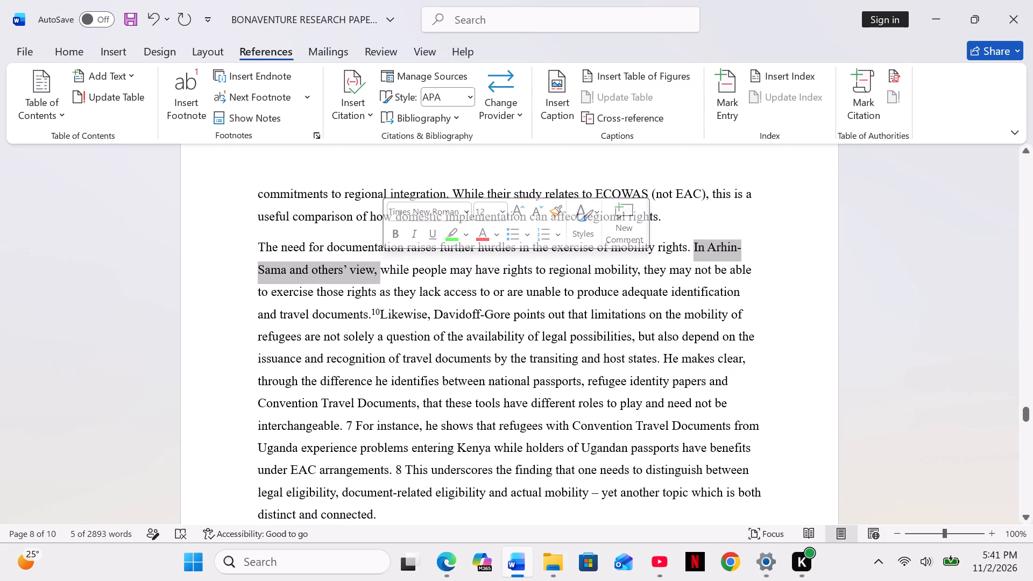
left_click(386, 282)
scroll(390, 232, "down", 1)
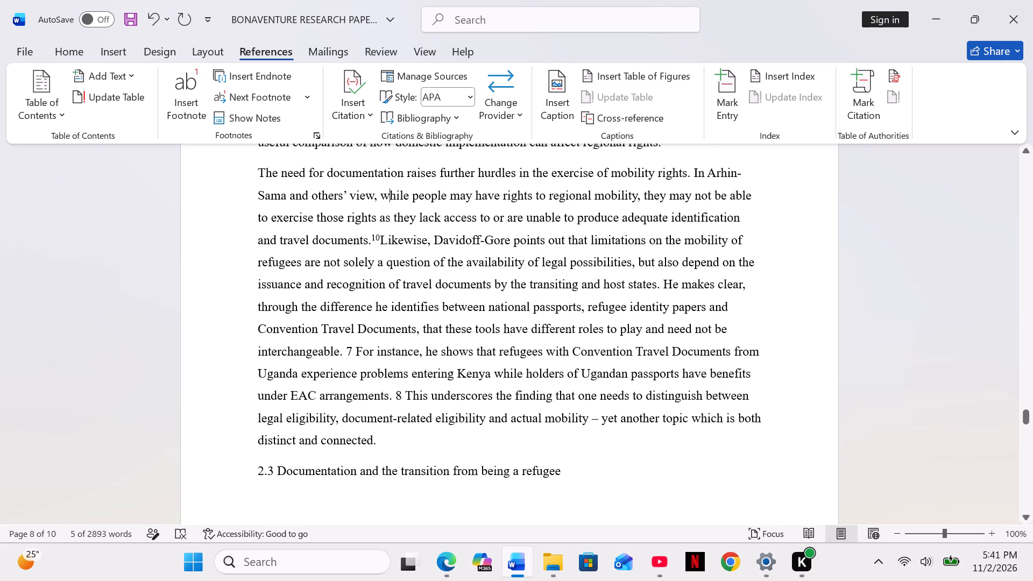
left_click_drag(347, 195, 291, 199)
key("BackSpace")
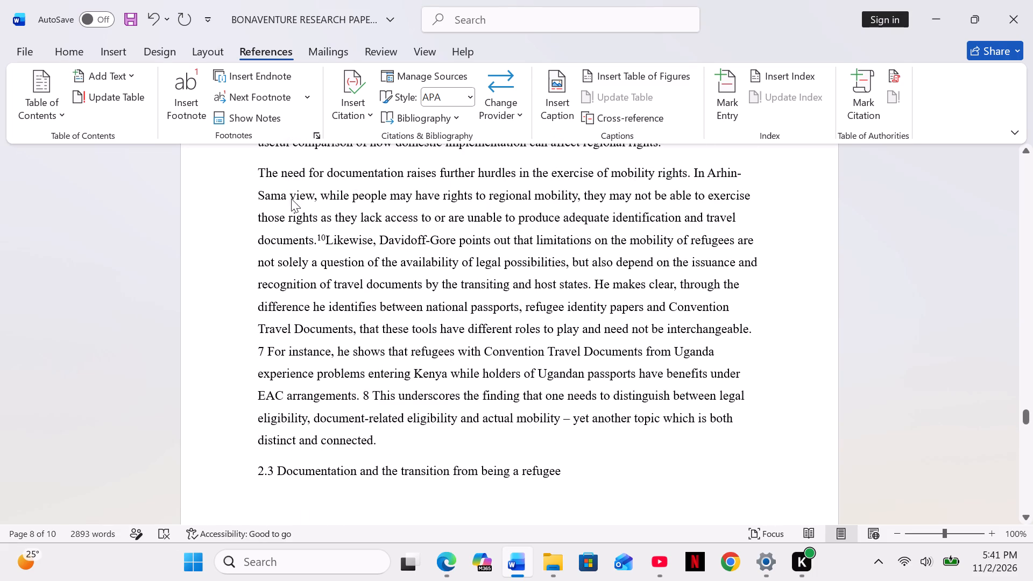
key("BackSpace")
type("'s")
key("space")
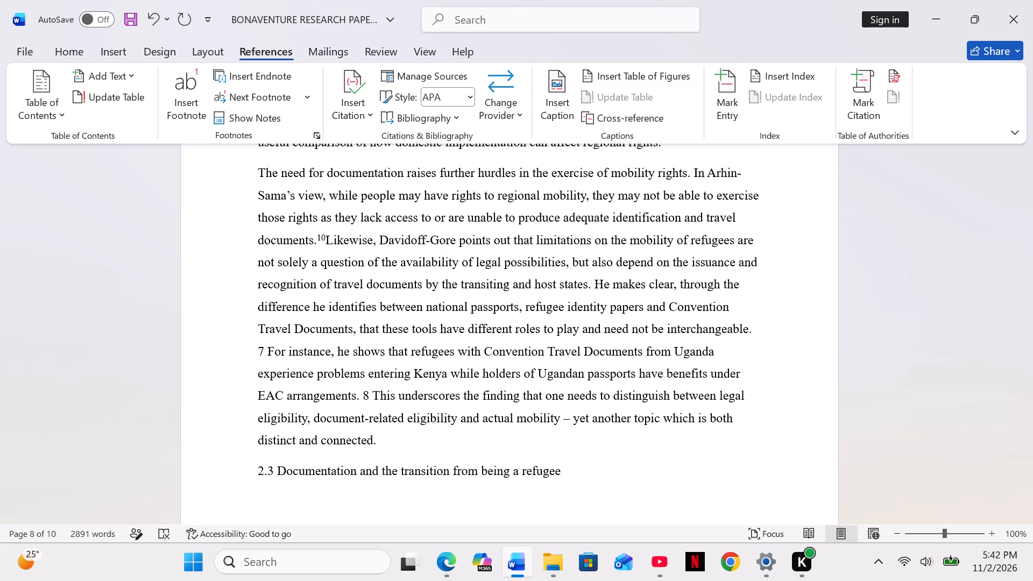
Remove the comma between "legal possibilities" and "but also depend" in the Davidoff-Gore sentence.
left_click(572, 268)
key("BackSpace")
key("BackSpace")
key("space")
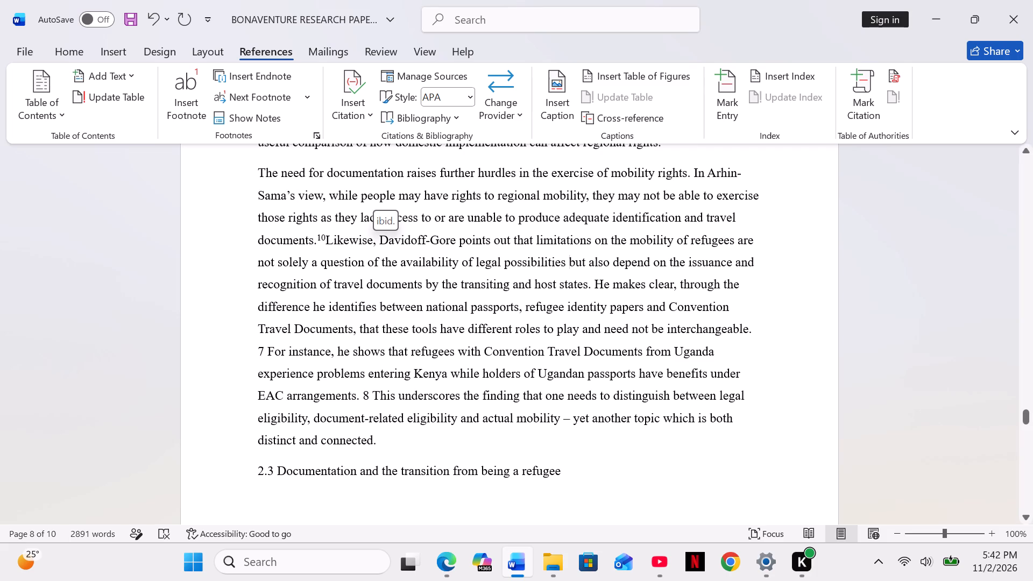
Replace "Likewise," before "Davidoff-Gore points out" with "Similarly," and add a space after the preceding footnote mark.
left_click(379, 238)
key("BackSpace")
key("BackSpace")
key("BackSpace")
key("BackSpace")
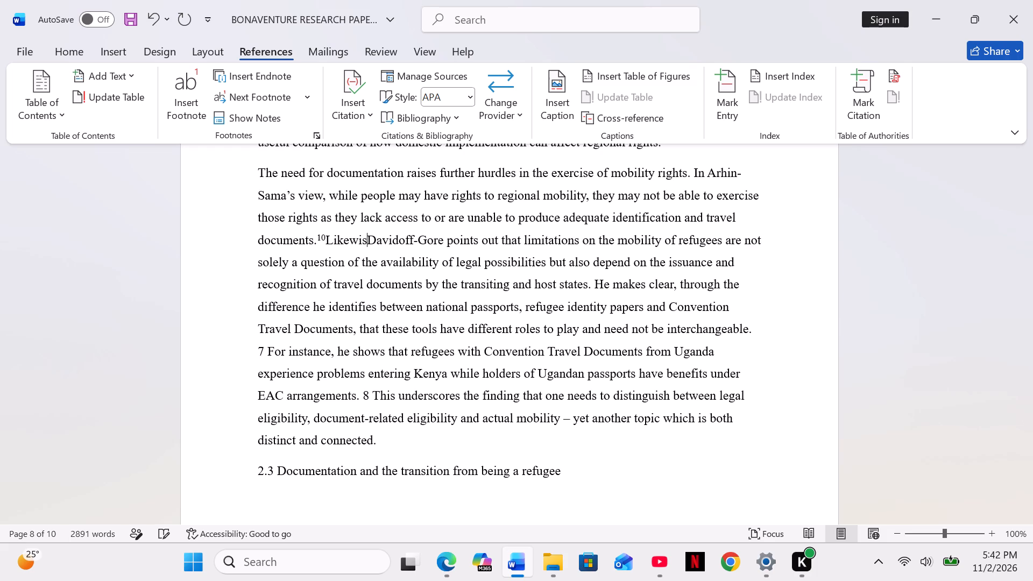
key("BackSpace")
key("BackSpace")
key("BackSpace")
key("BackSpace")
key("BackSpace")
key("BackSpace")
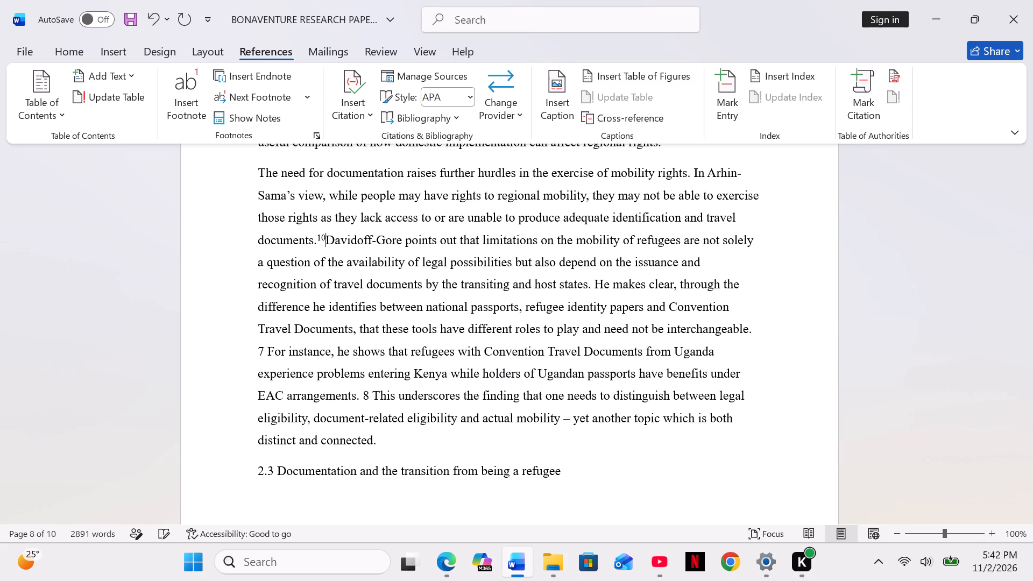
key("space")
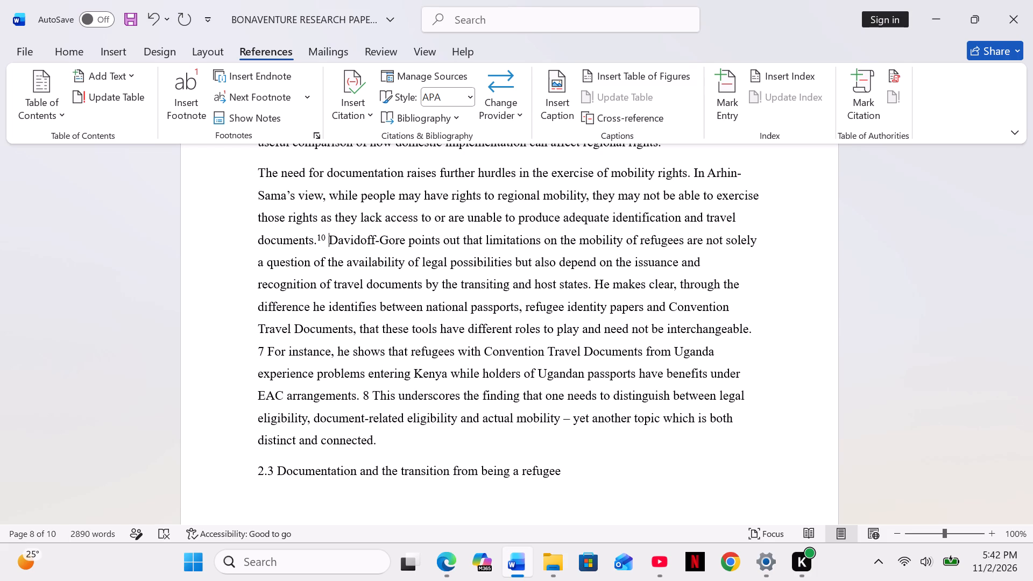
key("s")
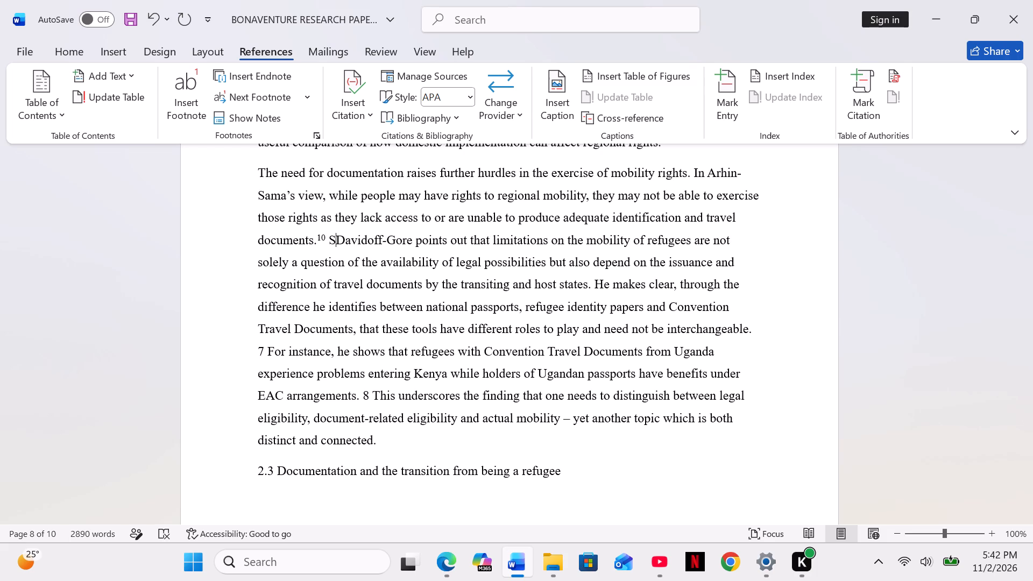
type("imilarly,")
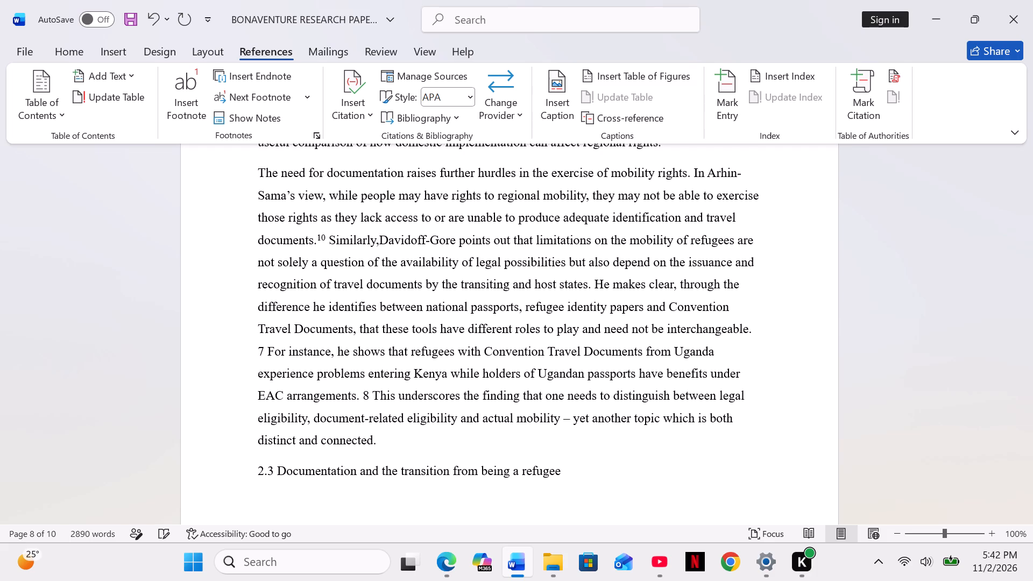
key("space")
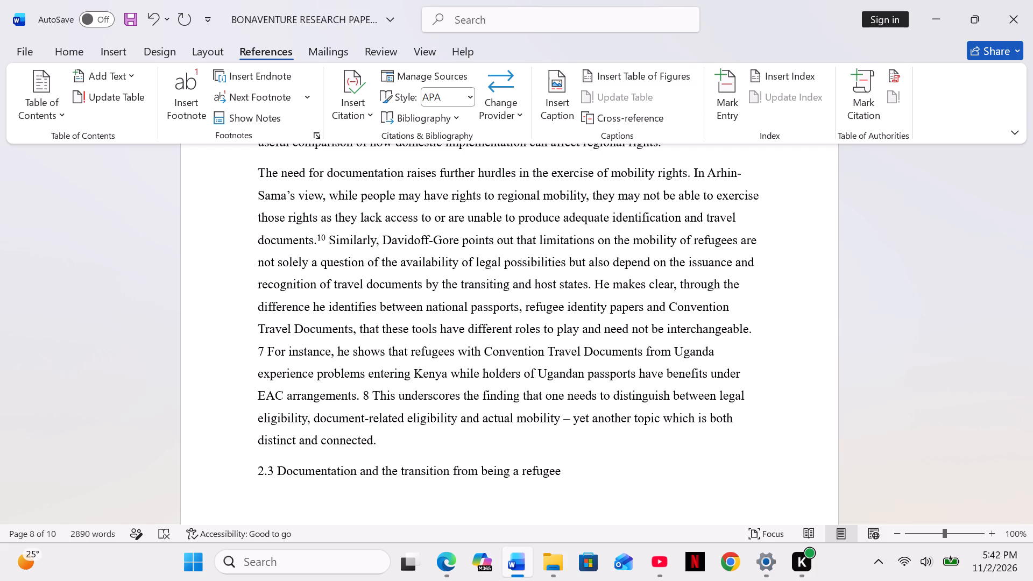
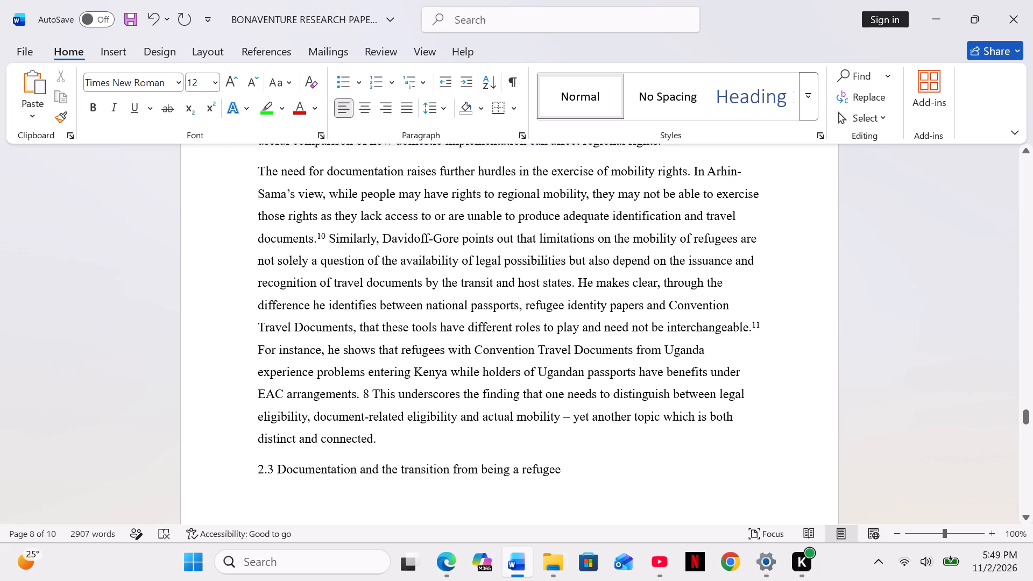
left_click_drag(581, 278, 655, 288)
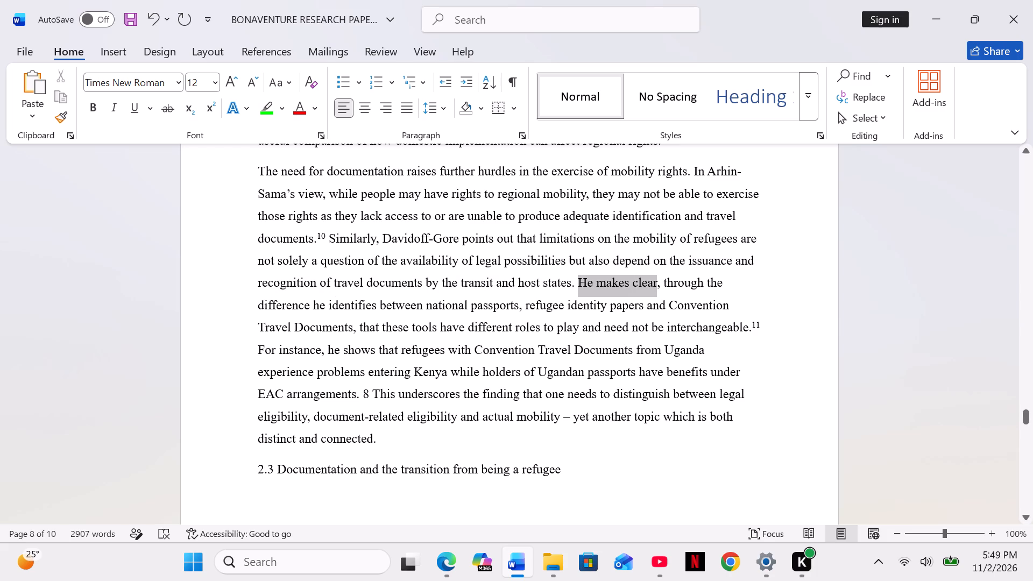
left_click_drag(655, 288, 665, 284)
left_click_drag(665, 284, 664, 284)
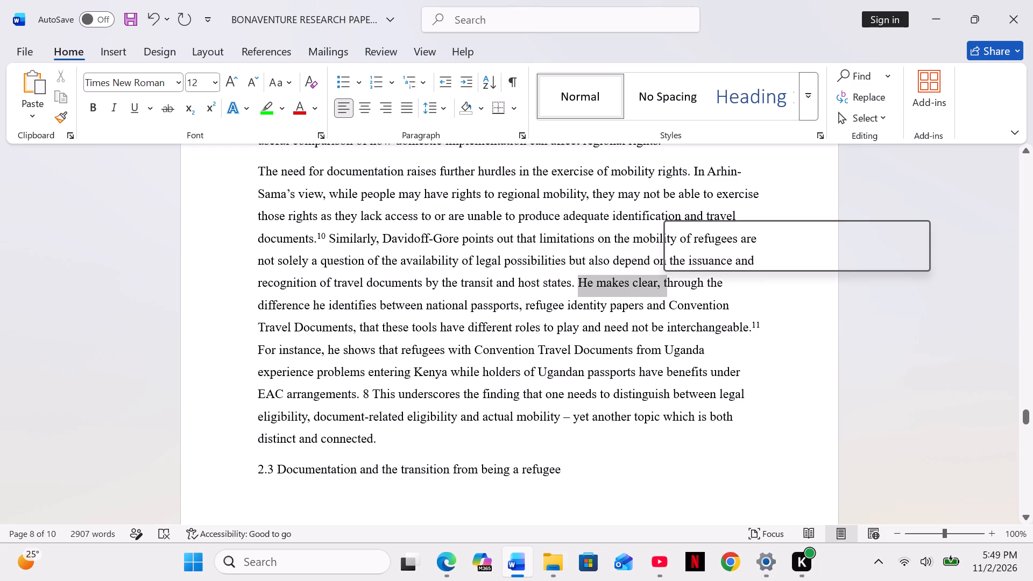
key("BackSpace")
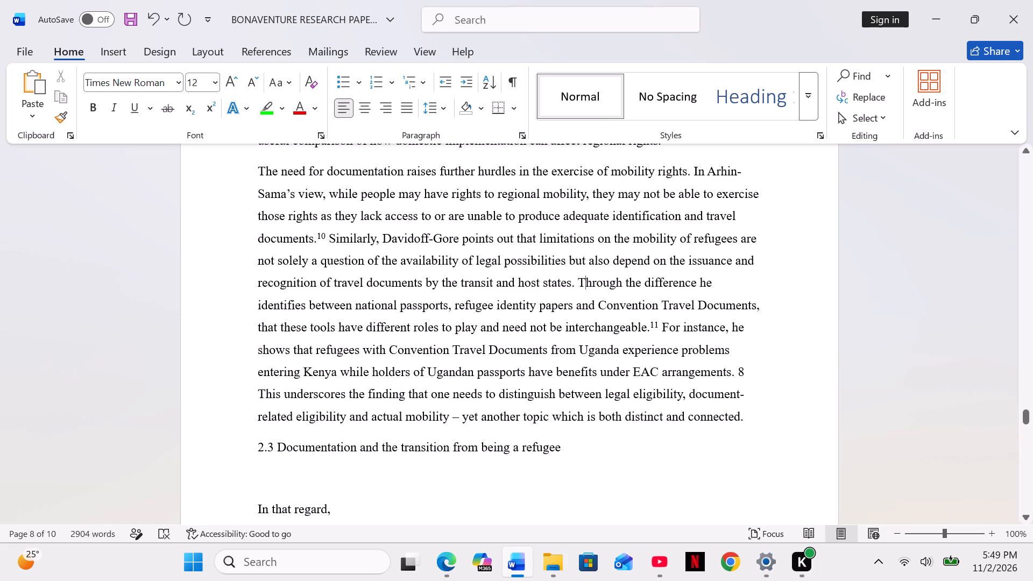
Change "difference" to "distinction" in the Davidoff-Gore sentence beginning "Through the".
left_click(667, 281)
left_click_drag(696, 280, 667, 281)
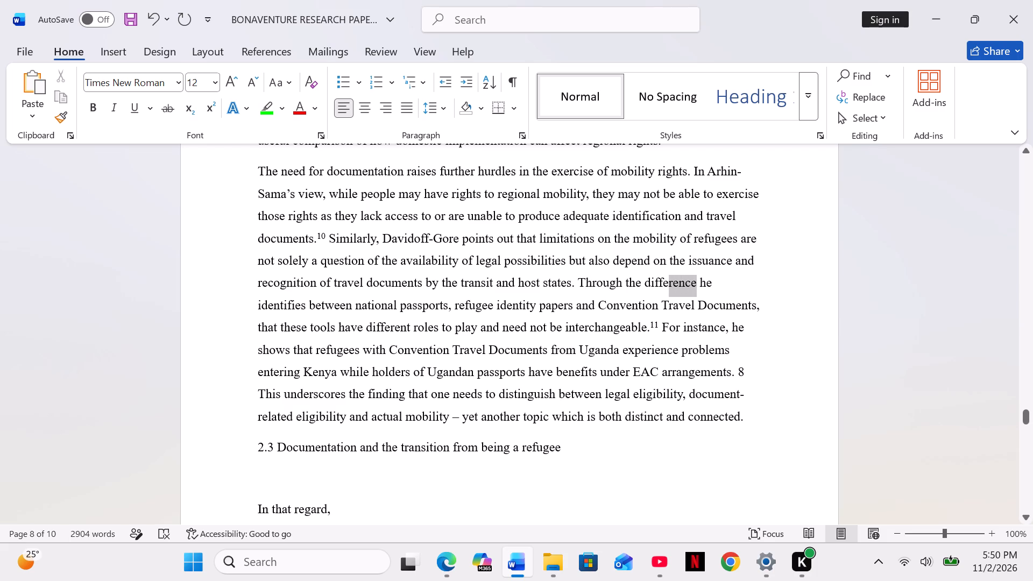
left_click_drag(667, 281, 660, 278)
key("BackSpace")
key("BackSpace")
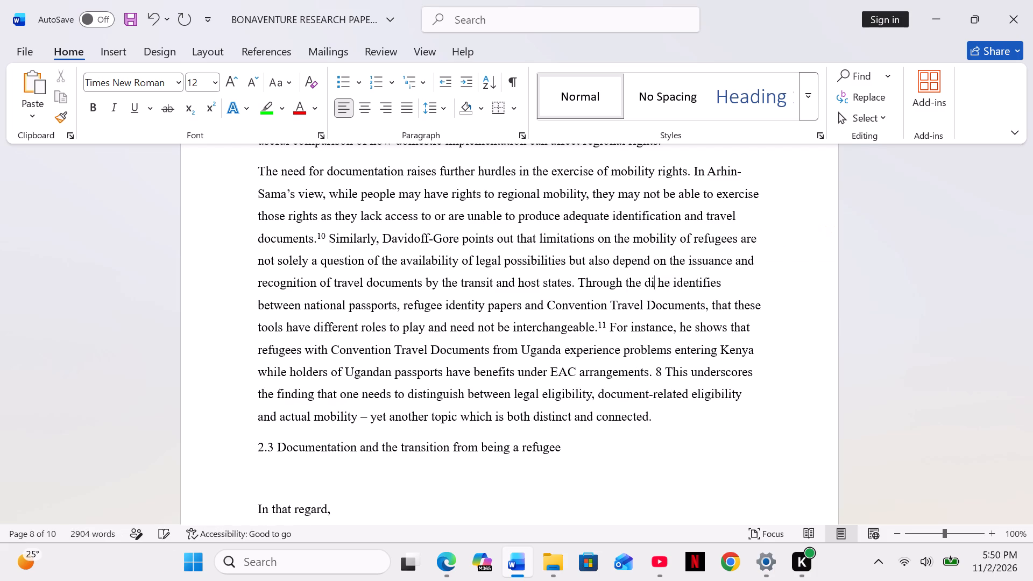
type("stinction")
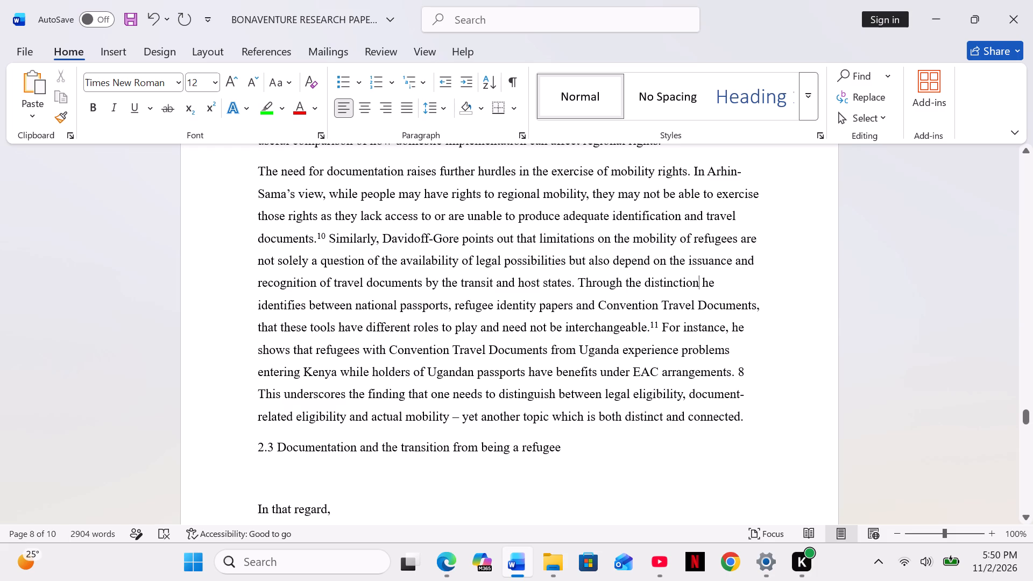
Move "he identifies" from after "distinction" to after "Convention Travel Documents," in the same sentence.
left_click(701, 281)
left_click_drag(701, 281, 591, 300)
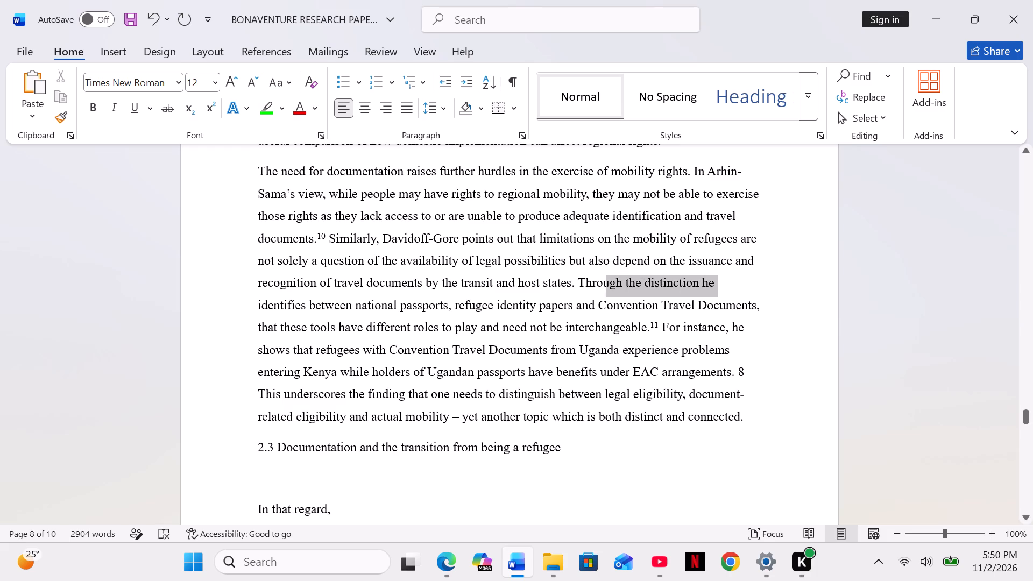
left_click_drag(591, 300, 308, 302)
key("BackSpace")
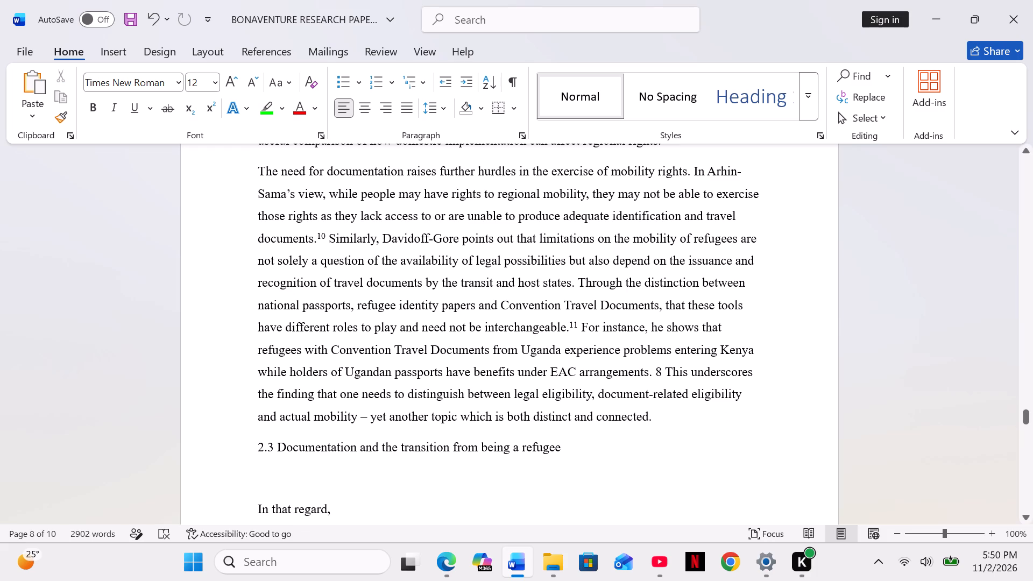
left_click(663, 310)
key("space")
type("he identifies")
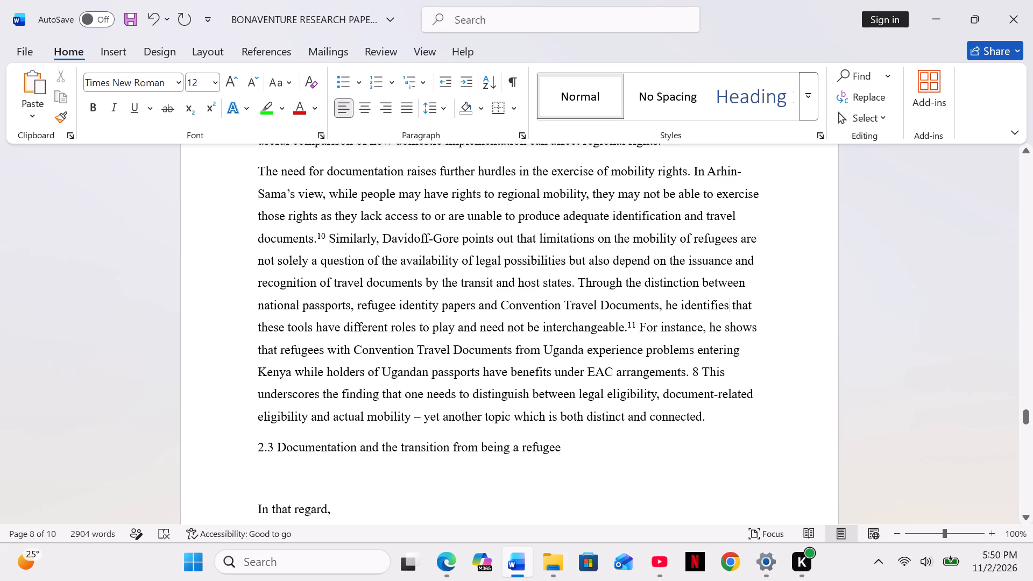
After a glance at the ChatGPT draft in Edge, replace "need not be" with "aren't" before "interchangeable" in Word.
left_click(458, 551)
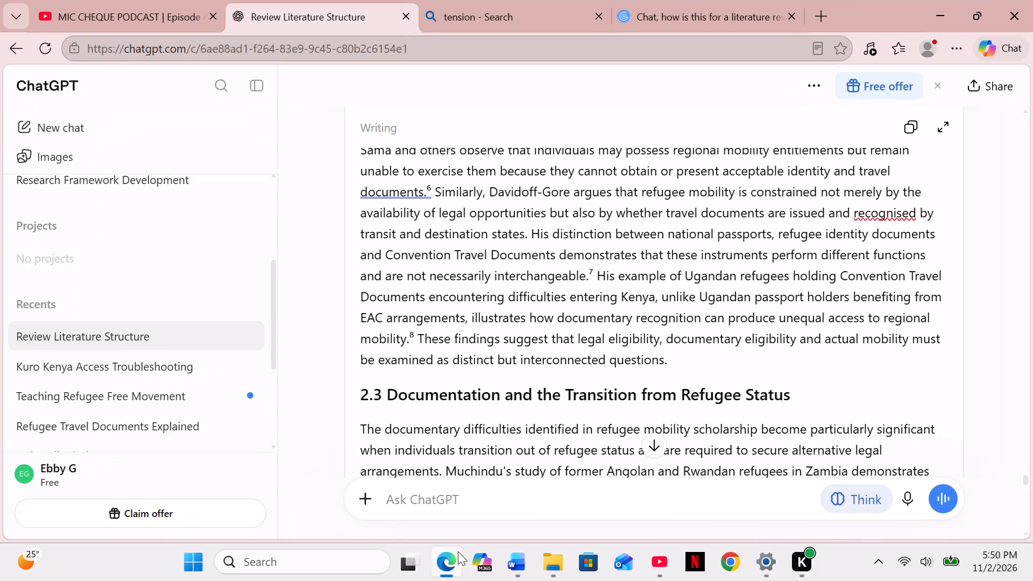
left_click(458, 551)
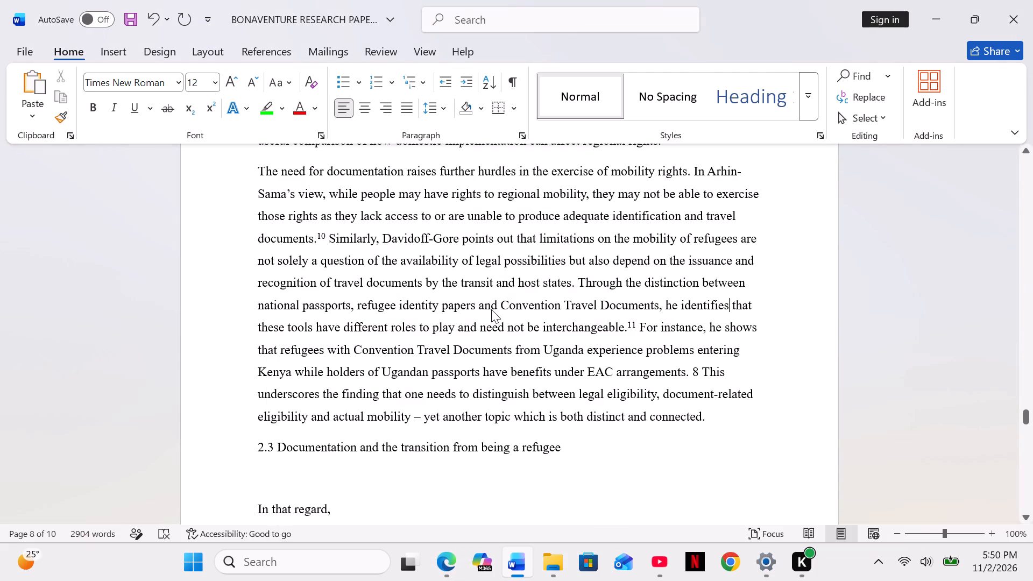
left_click(538, 331)
left_click_drag(538, 331, 483, 322)
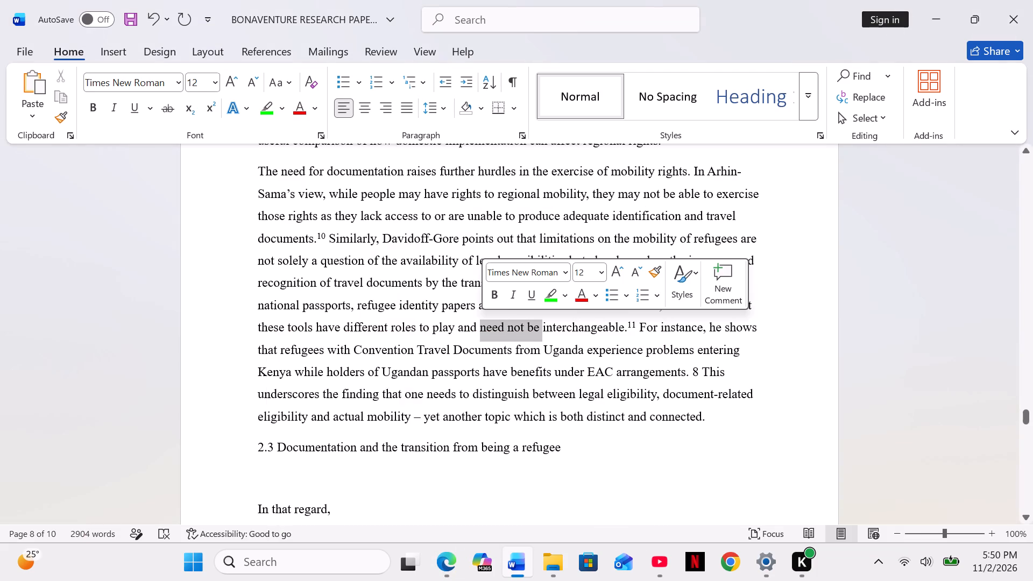
key("BackSpace")
type("aren't")
key("space")
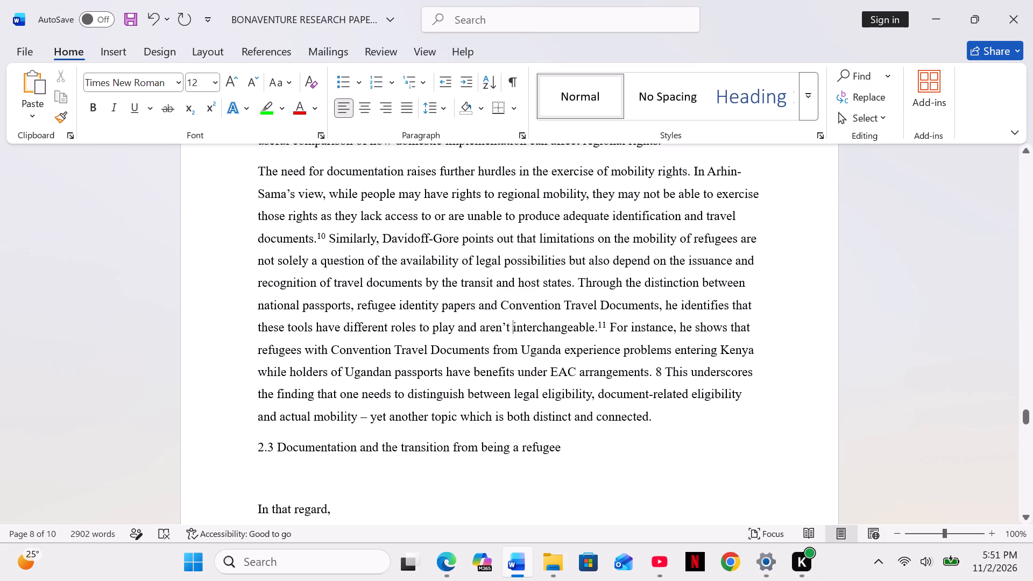
left_click(667, 375)
key("BackSpace")
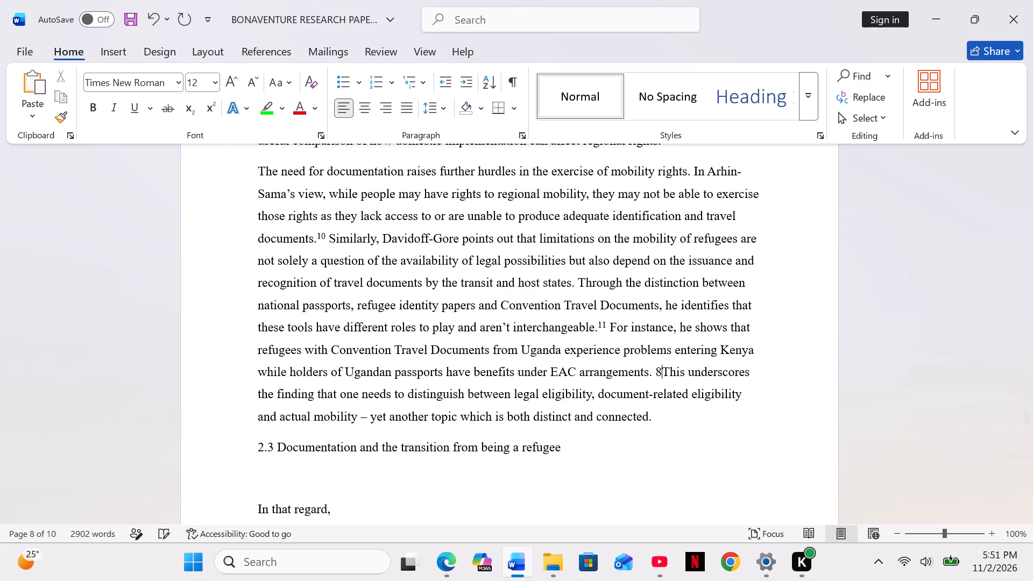
key("BackSpace")
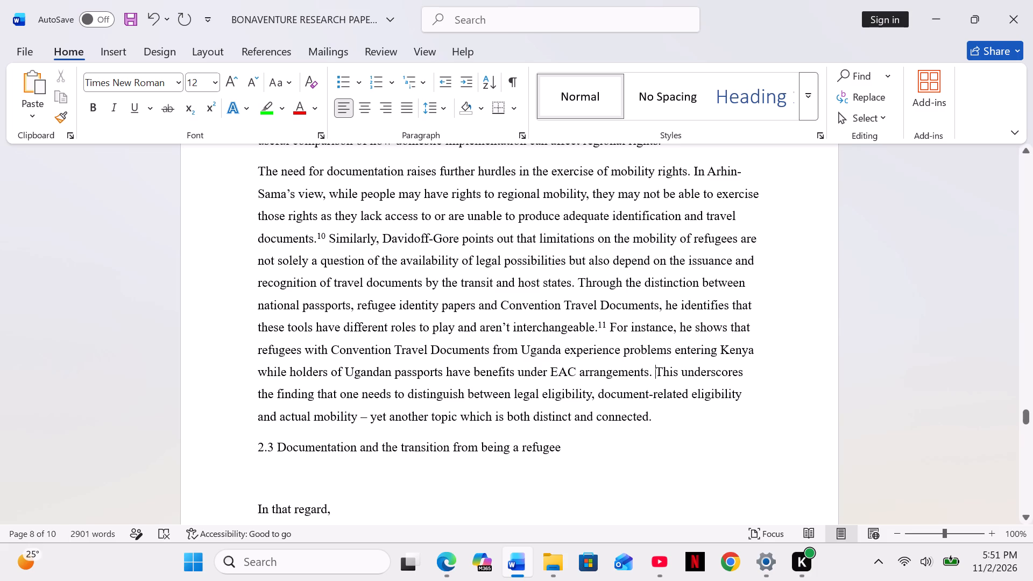
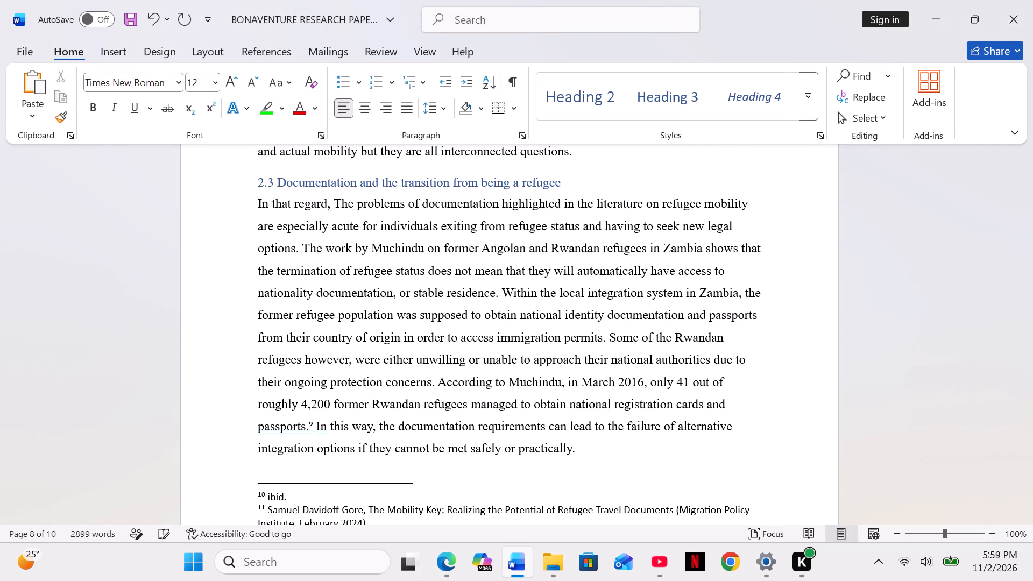
key("Return")
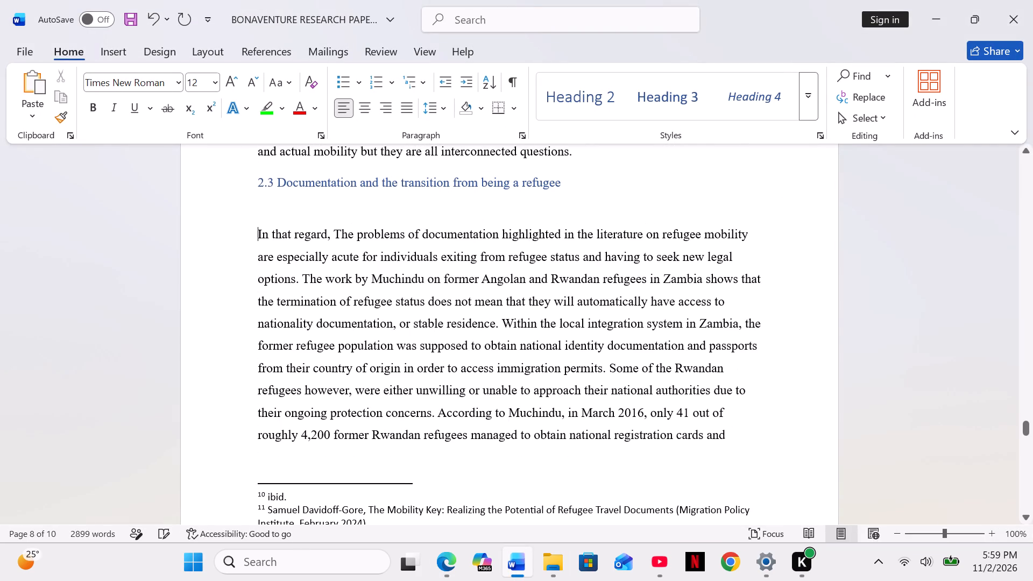
scroll(391, 356, "up", 4)
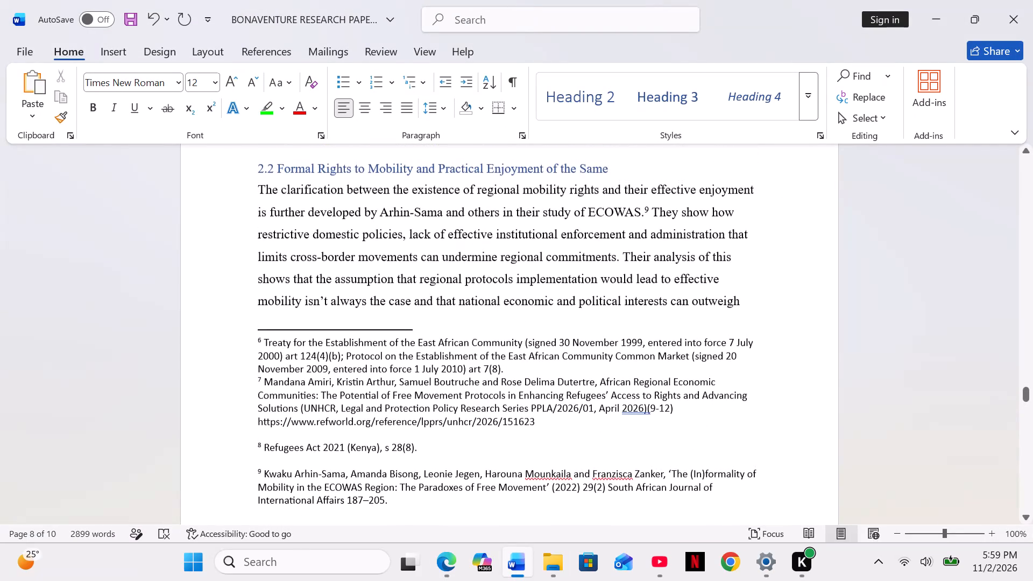
scroll(391, 356, "down", 7)
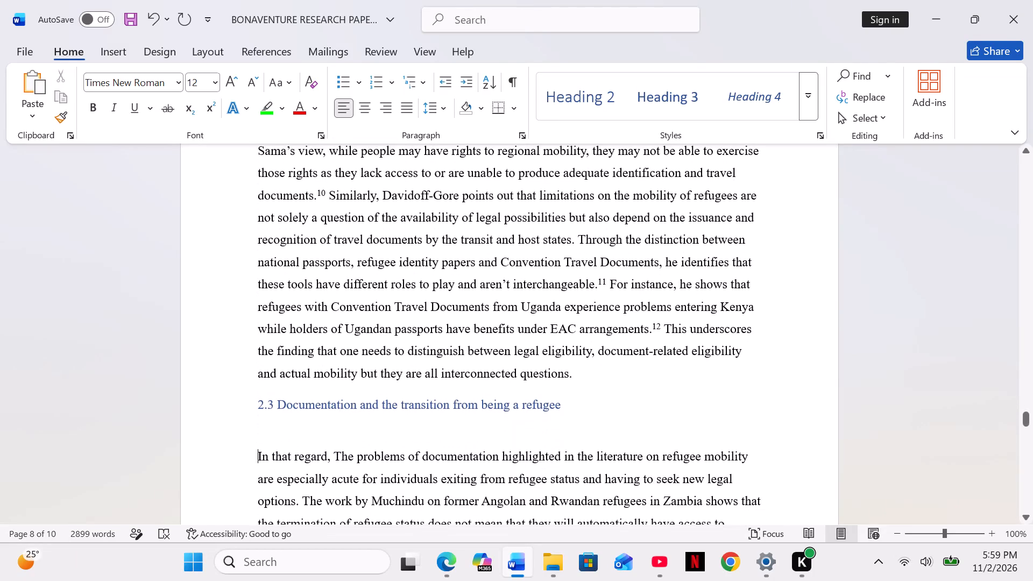
key("BackSpace")
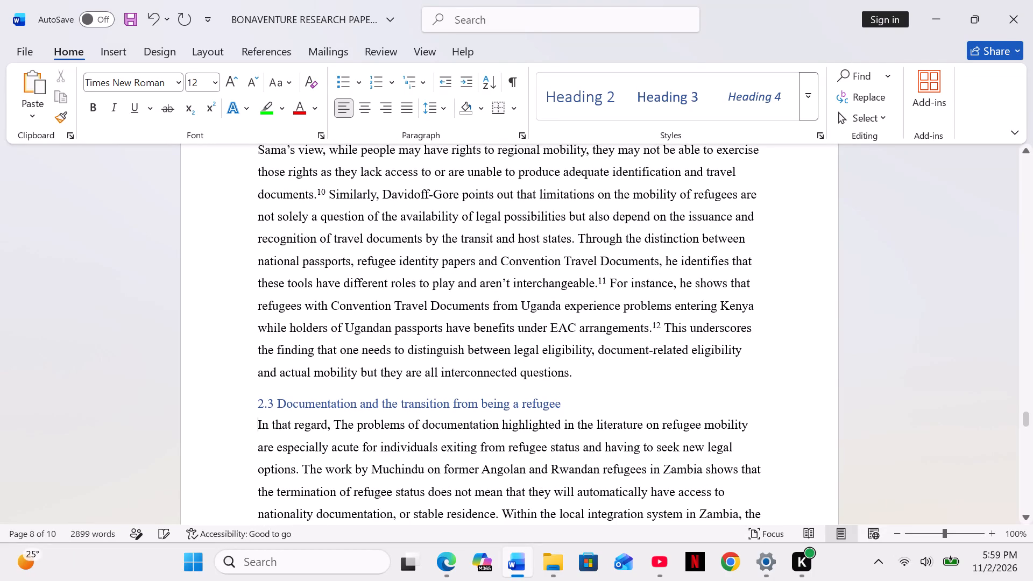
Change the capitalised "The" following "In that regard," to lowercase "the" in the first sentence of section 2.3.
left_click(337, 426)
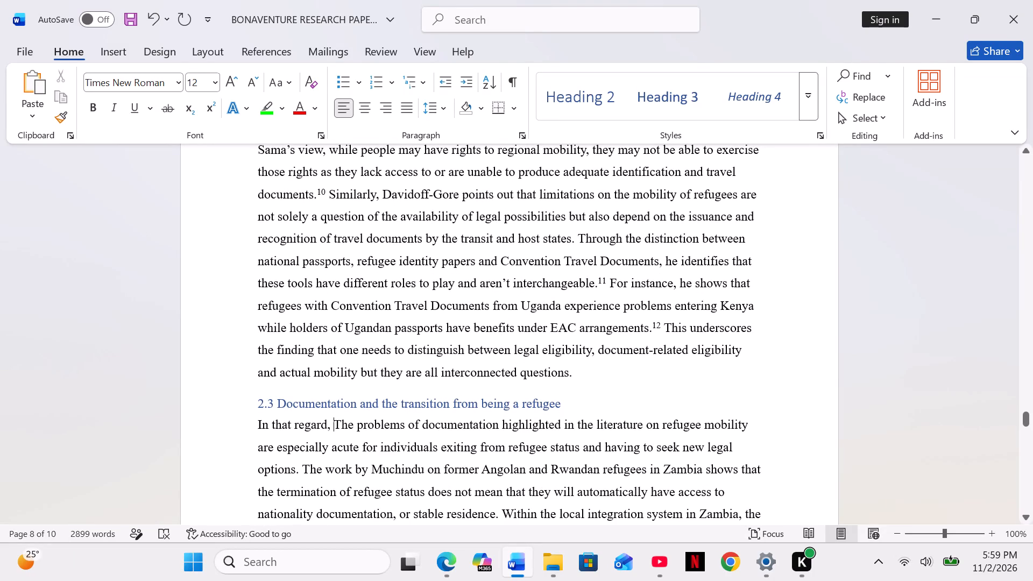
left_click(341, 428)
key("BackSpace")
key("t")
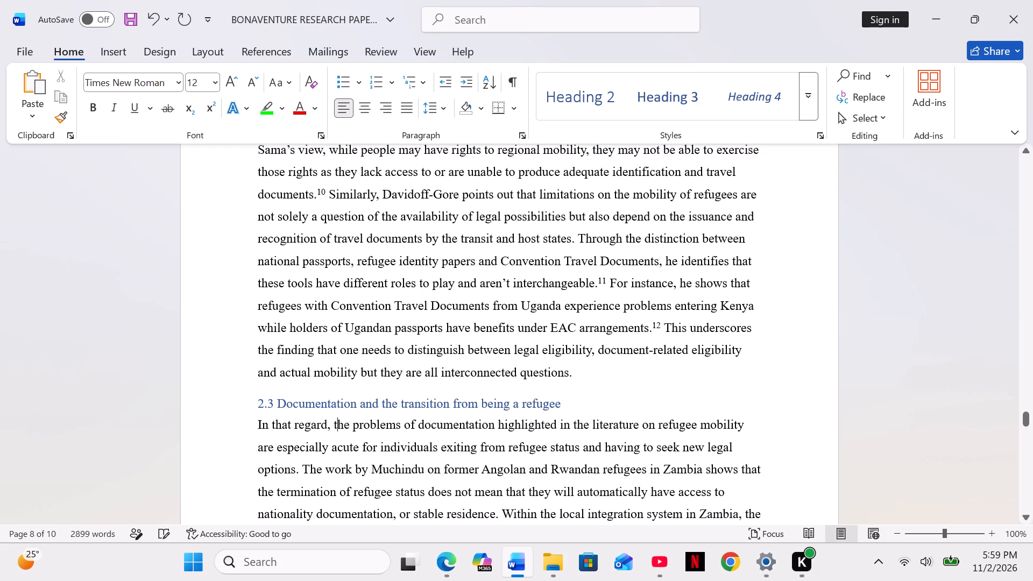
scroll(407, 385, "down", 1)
Delete "In that regard," from the start of section 2.3 so the paragraph begins "The problems of documentation".
left_click_drag(331, 429, 272, 434)
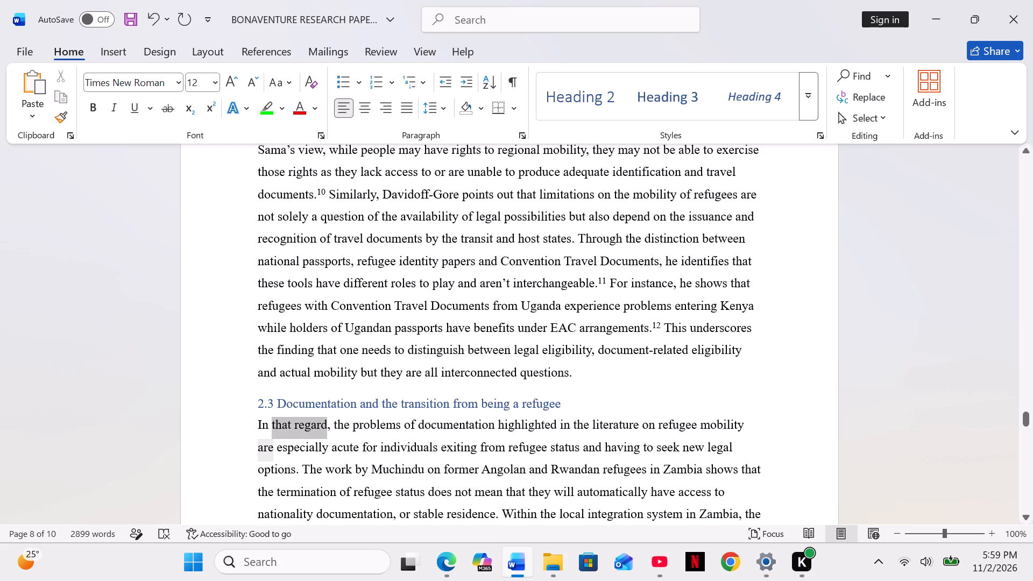
left_click_drag(272, 434, 267, 434)
key("BackSpace")
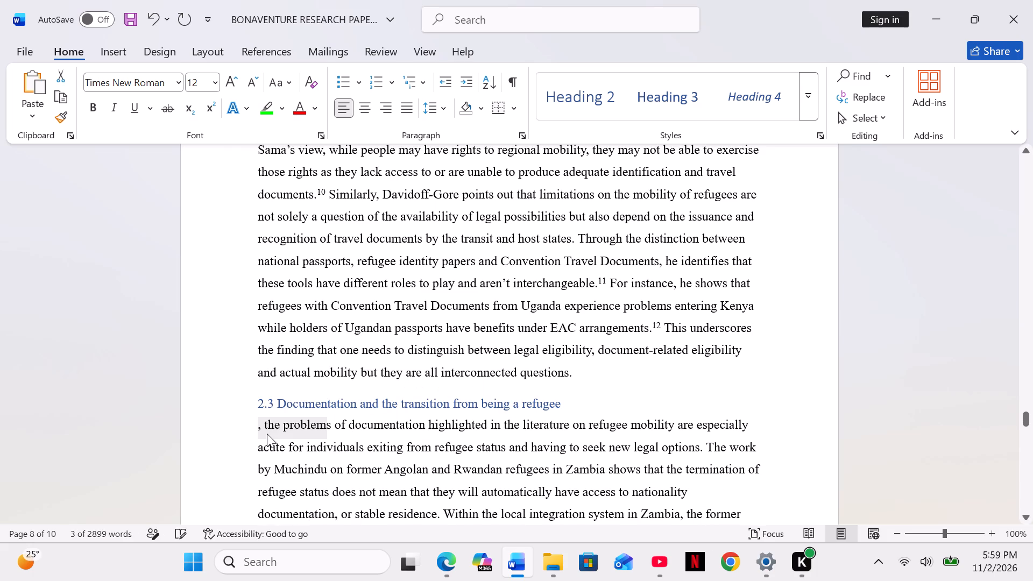
left_click(268, 430)
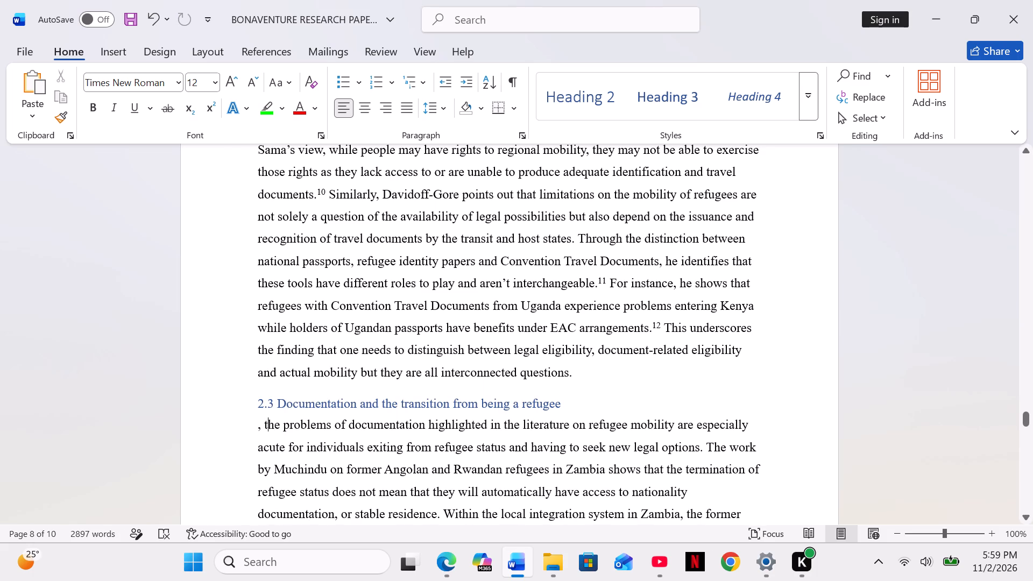
key("BackSpace")
key("BackSpace")
key("BackSpace")
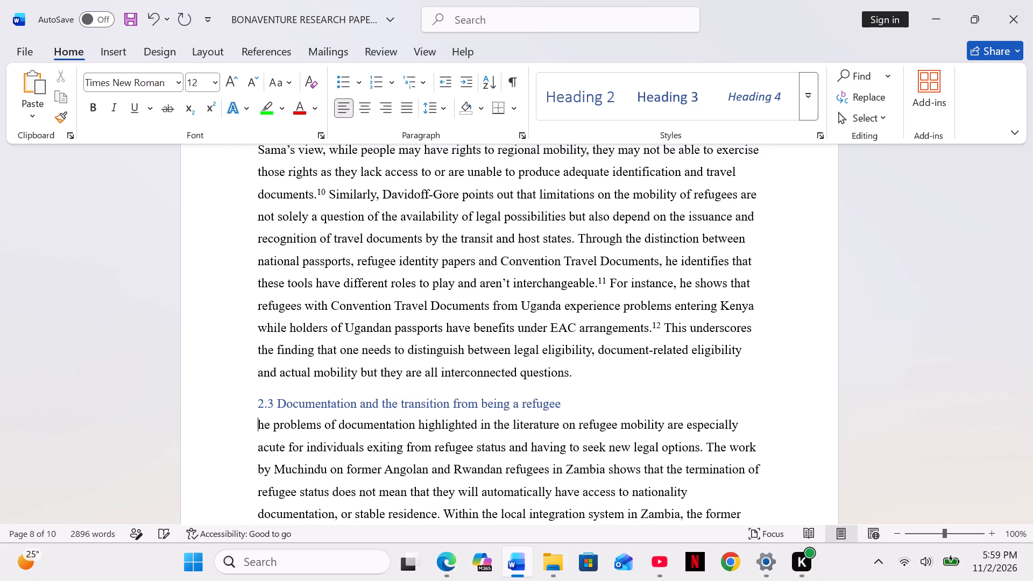
key("t")
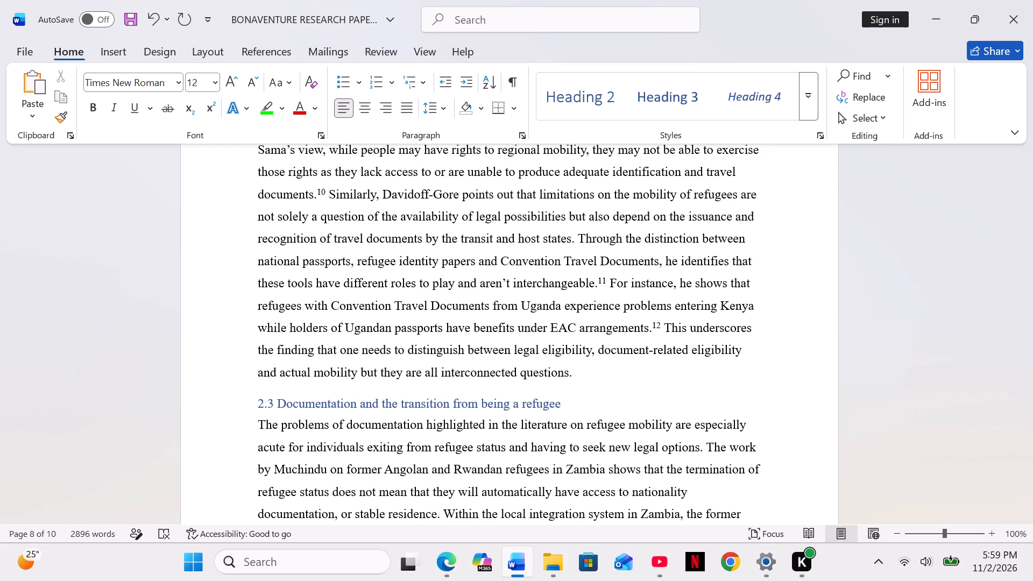
Read through the section 2.3 paragraph and change "does not mean" to "doesn't mean" in the sentence on Muchindu's work.
scroll(335, 424, "down", 1)
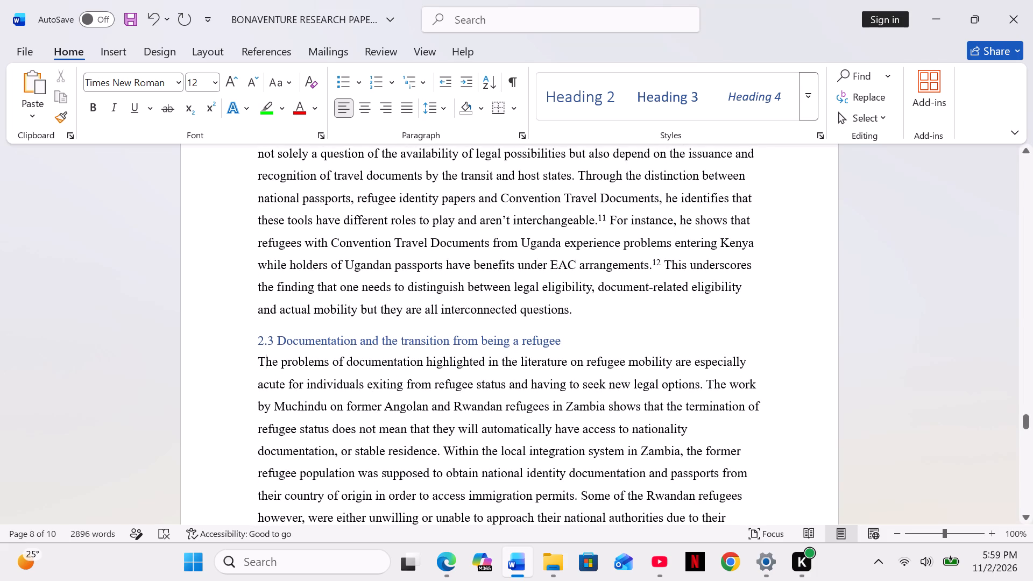
scroll(392, 402, "down", 1)
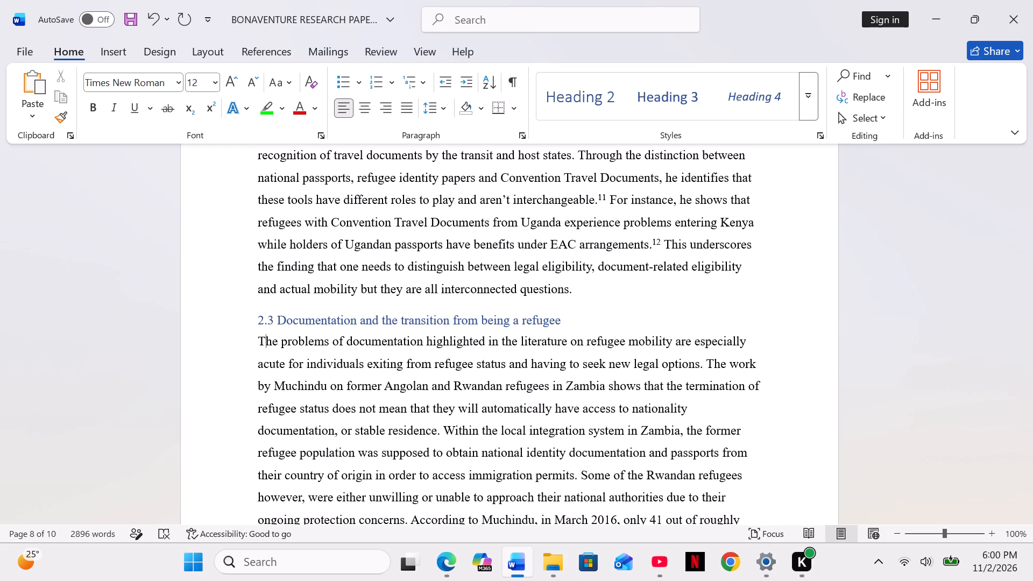
scroll(392, 402, "down", 1)
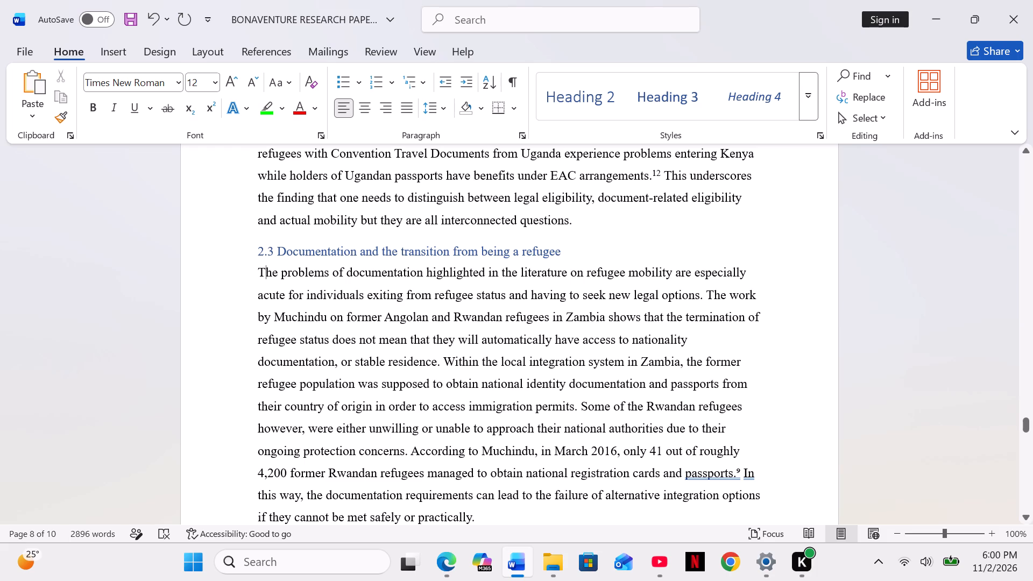
left_click(370, 337)
key("BackSpace")
key("BackSpace")
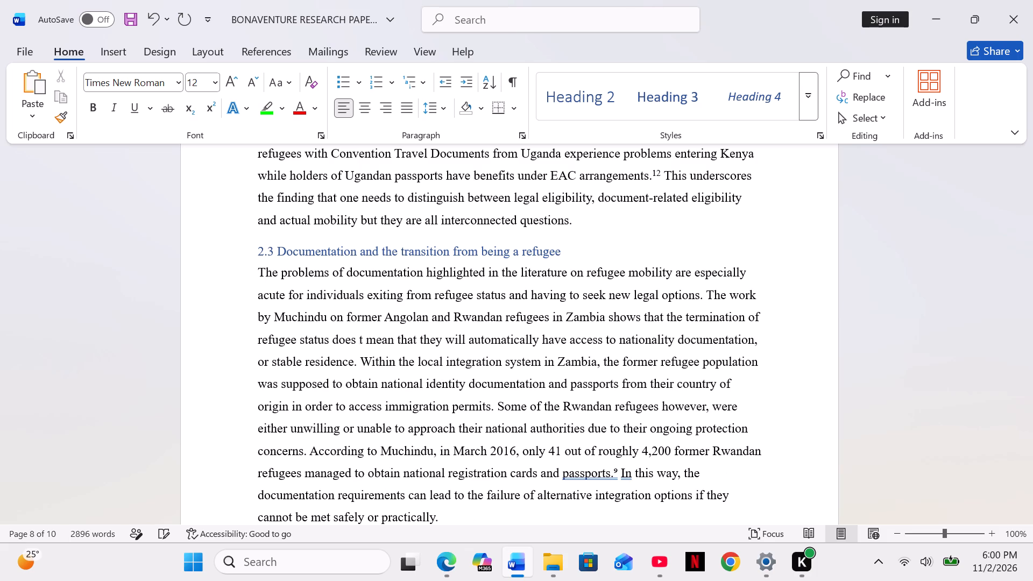
key("BackSpace")
type("n'")
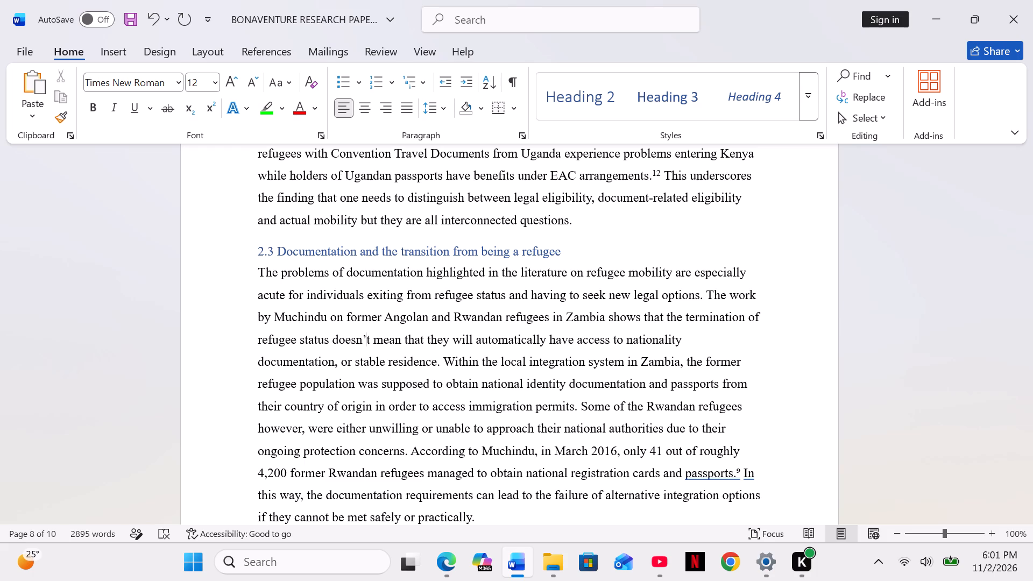
scroll(370, 337, "down", 2)
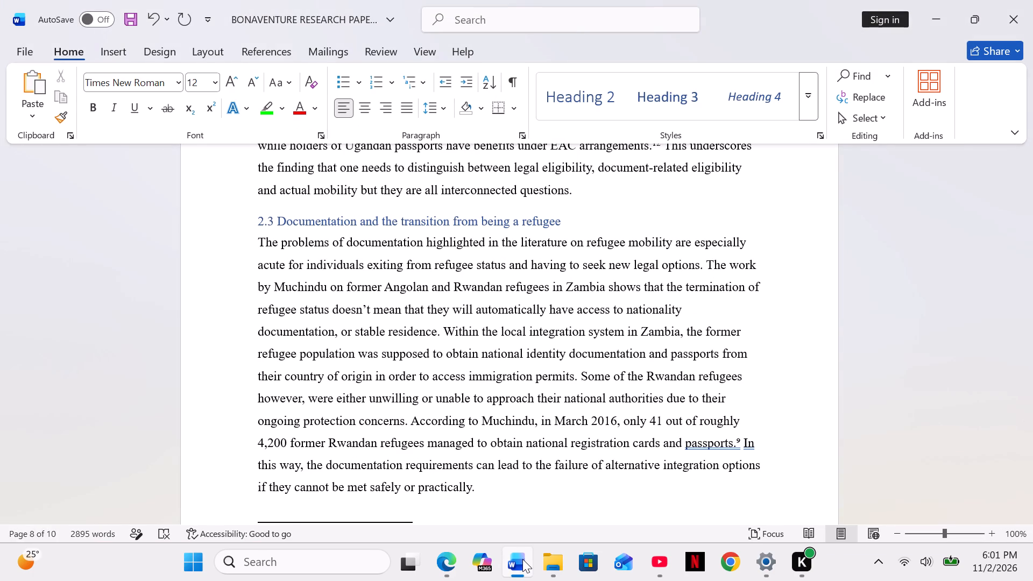
left_click(343, 338)
key("BackSpace")
key("BackSpace")
key("space")
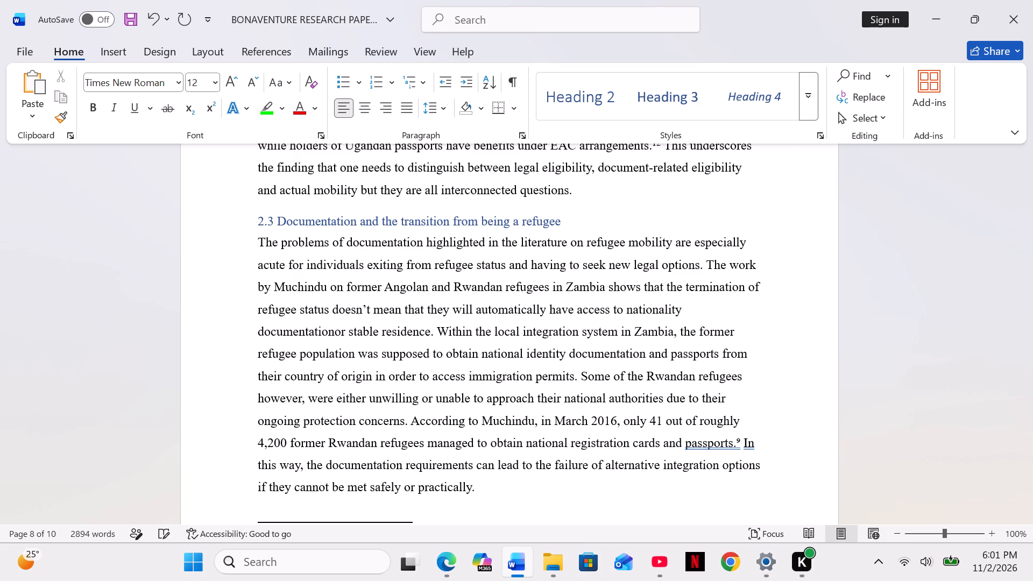
Compare section 2.3 with the ChatGPT draft and, in Word, reword "the former refugee population was supposed" to "former refugees were supposed".
scroll(516, 361, "down", 1)
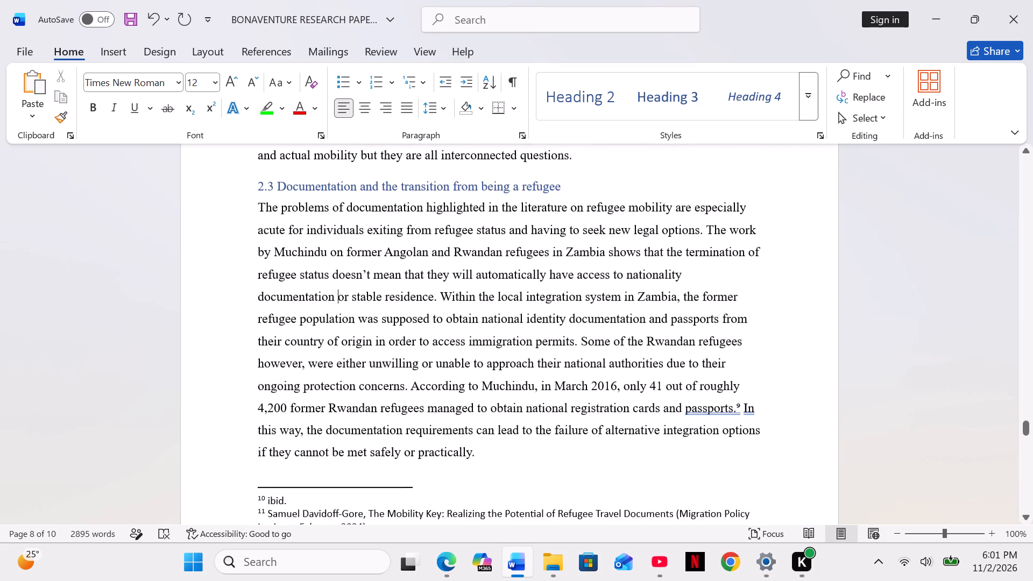
scroll(516, 361, "down", 1)
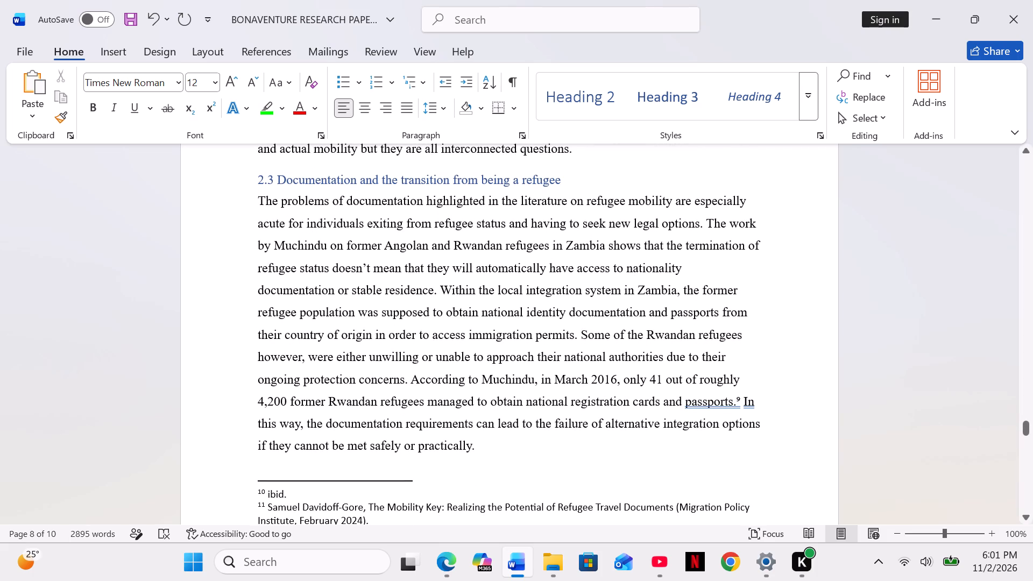
left_click(452, 560)
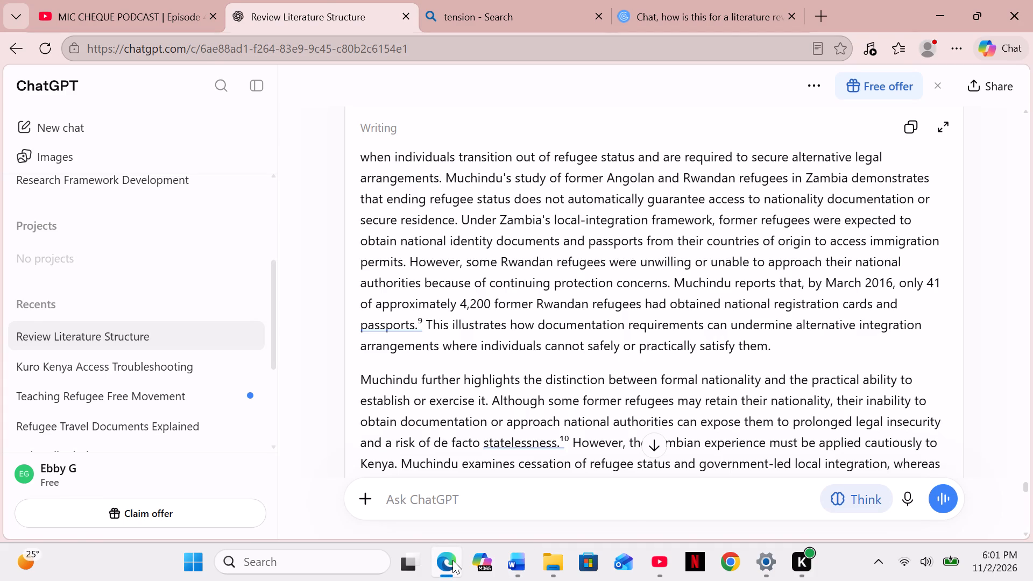
left_click(452, 560)
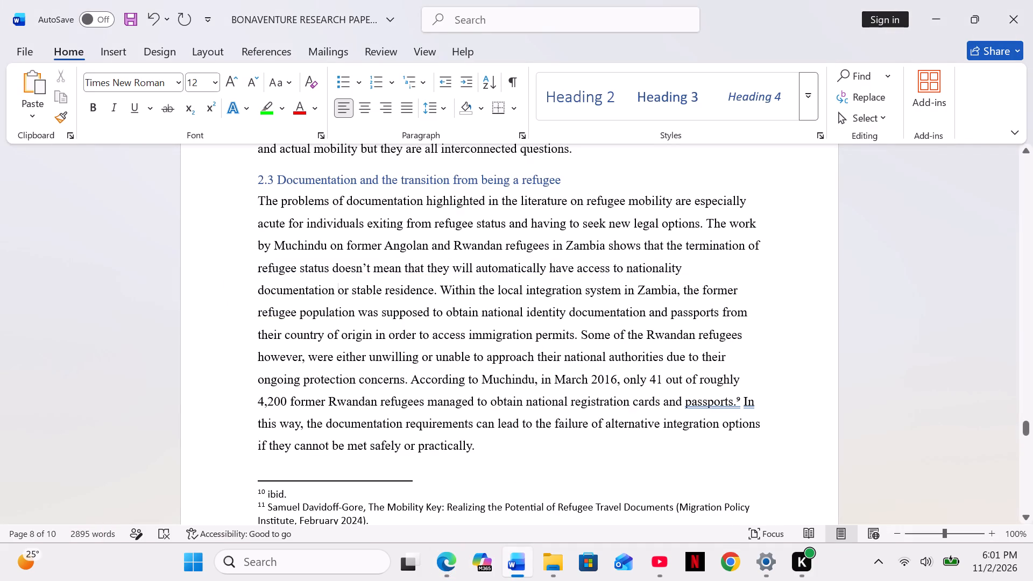
scroll(667, 299, "down", 1)
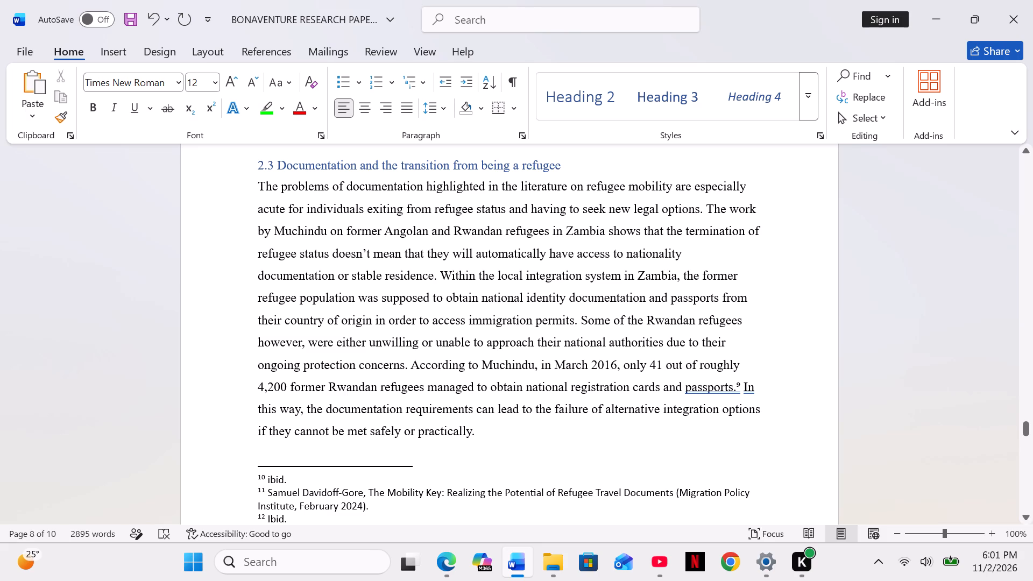
left_click(430, 567)
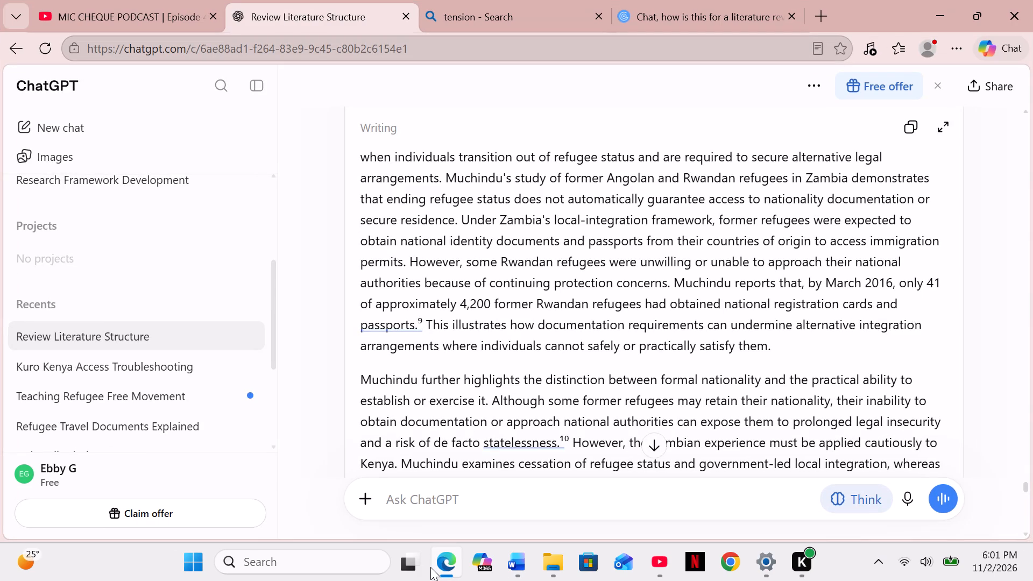
left_click(430, 567)
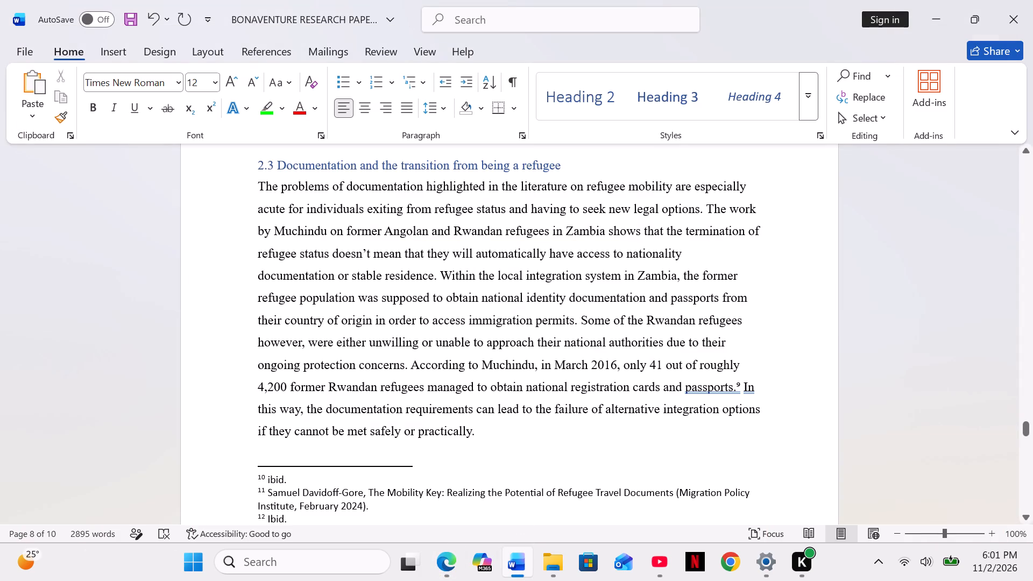
left_click_drag(699, 275, 682, 275)
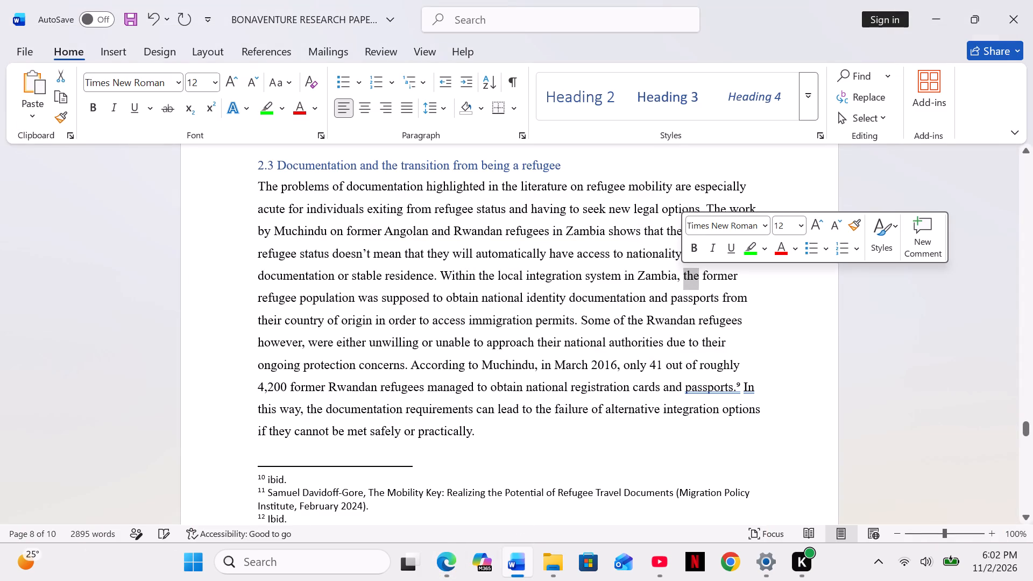
key("BackSpace")
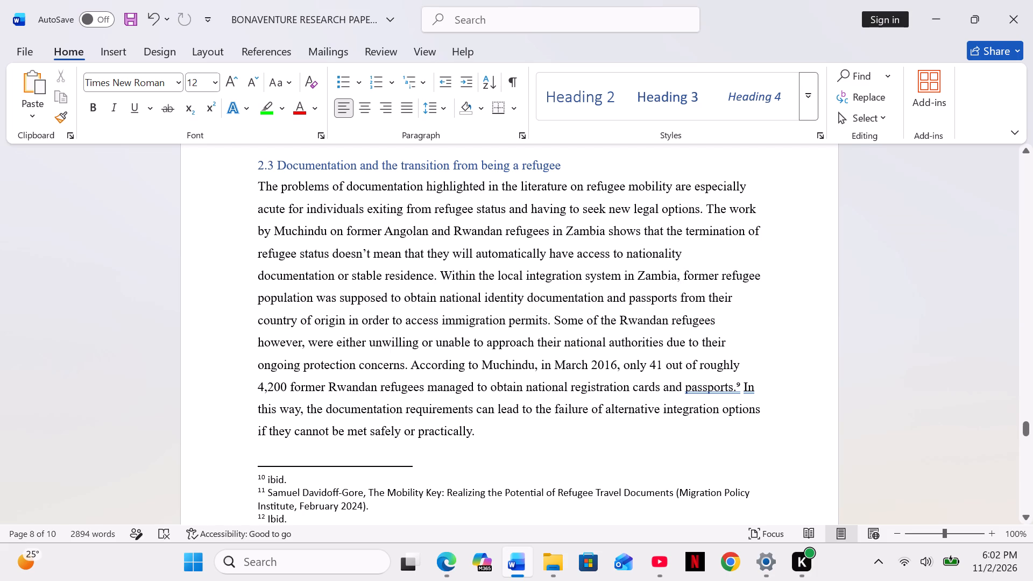
left_click_drag(335, 300, 200, 302)
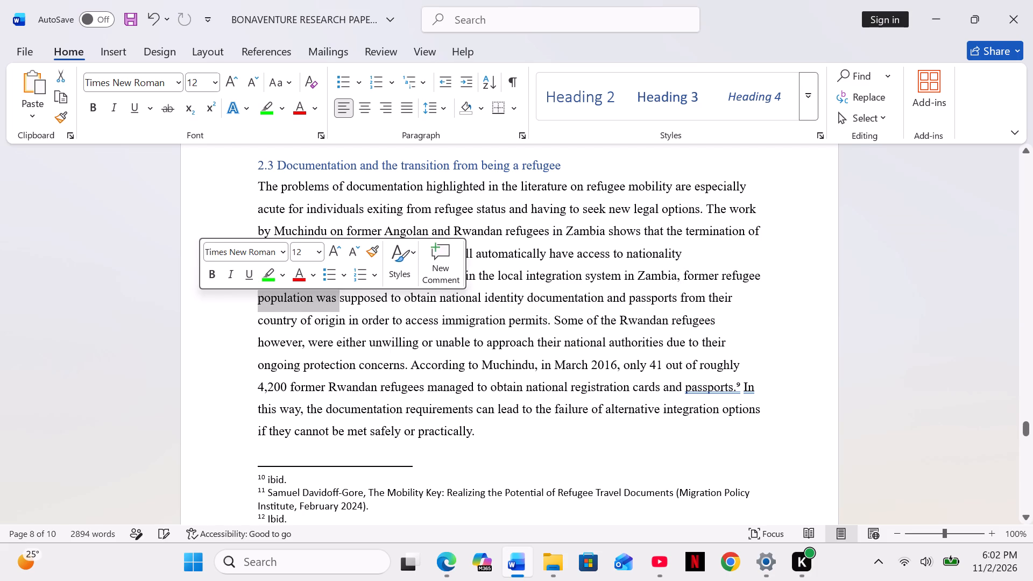
key("BackSpace")
key("BackSpace")
type("s were")
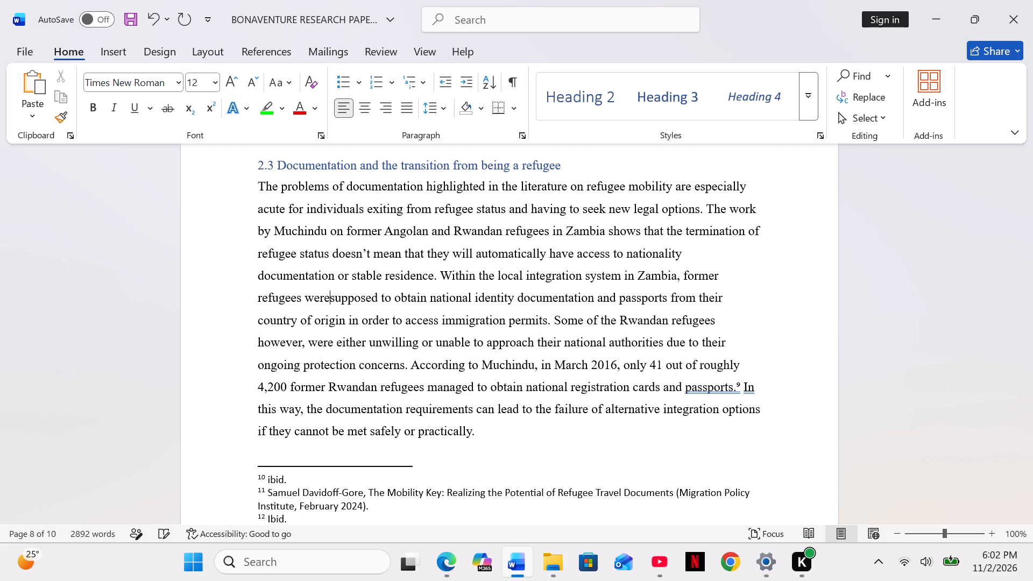
key("space")
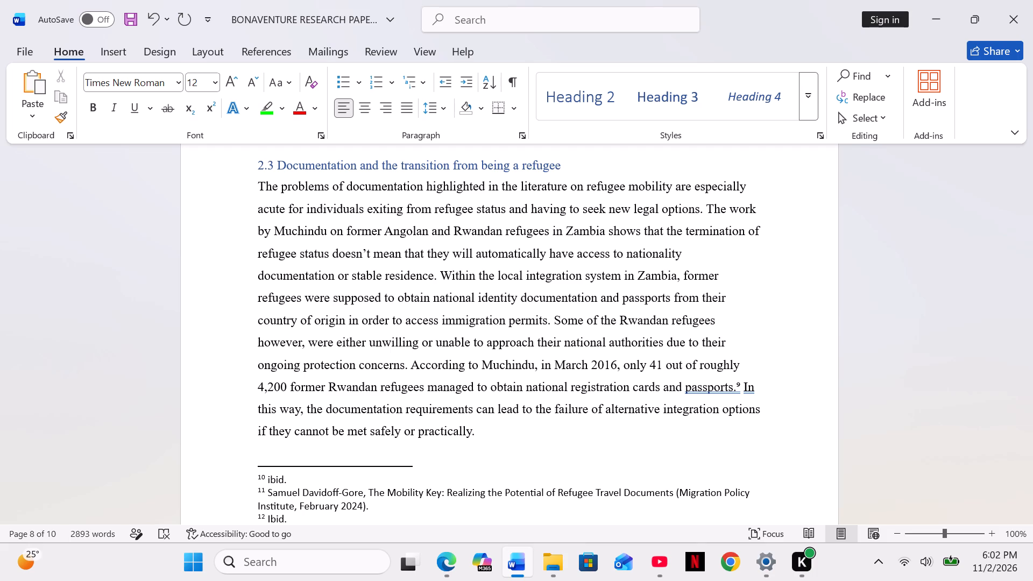
Recheck the ChatGPT draft and, in Word, replace the plain 9 after "passports." with a footnote containing the copied Muchindu 2023 African Human Mobility Review citation.
scroll(592, 308, "down", 1)
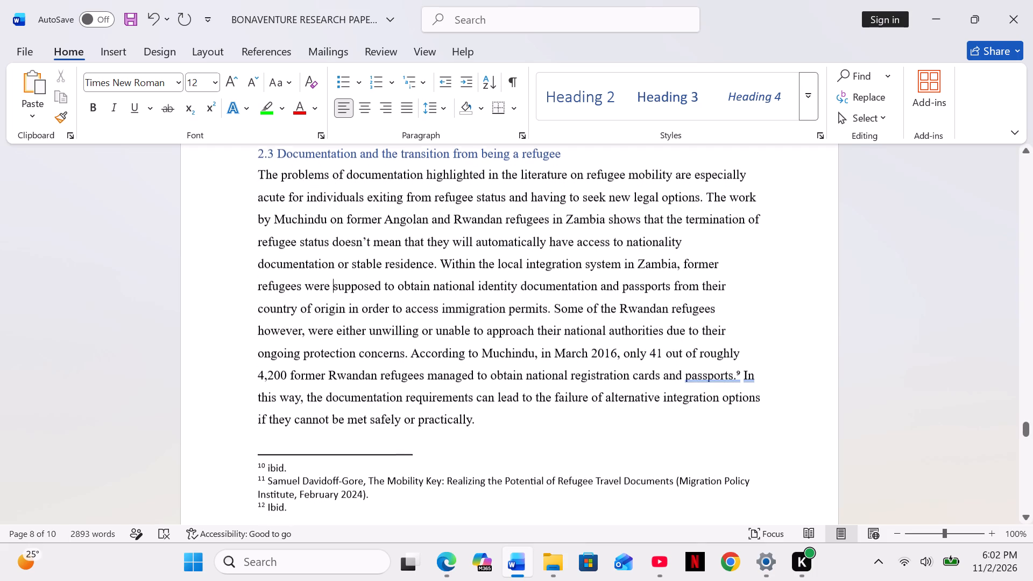
scroll(592, 308, "down", 1)
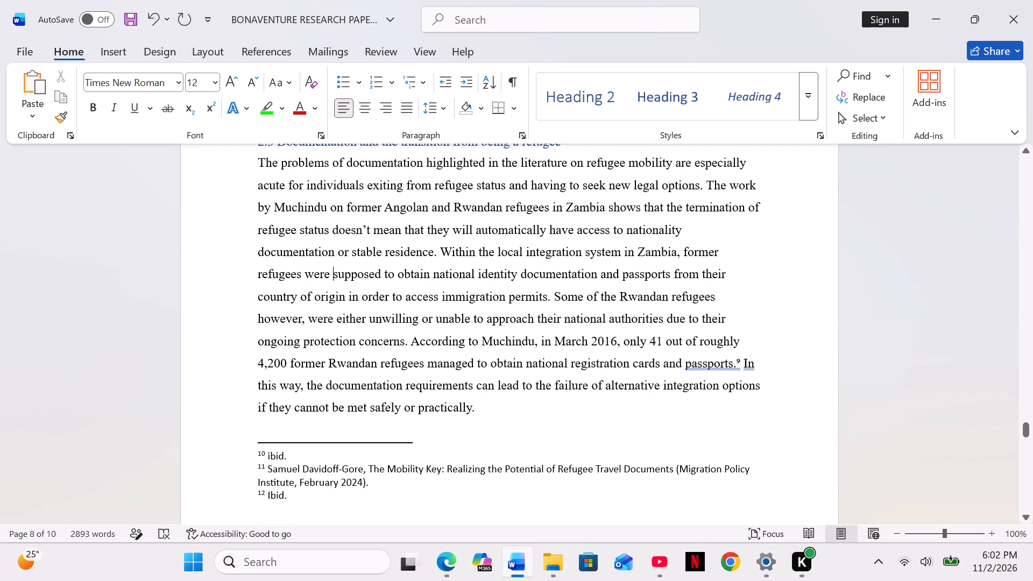
scroll(468, 294, "down", 1)
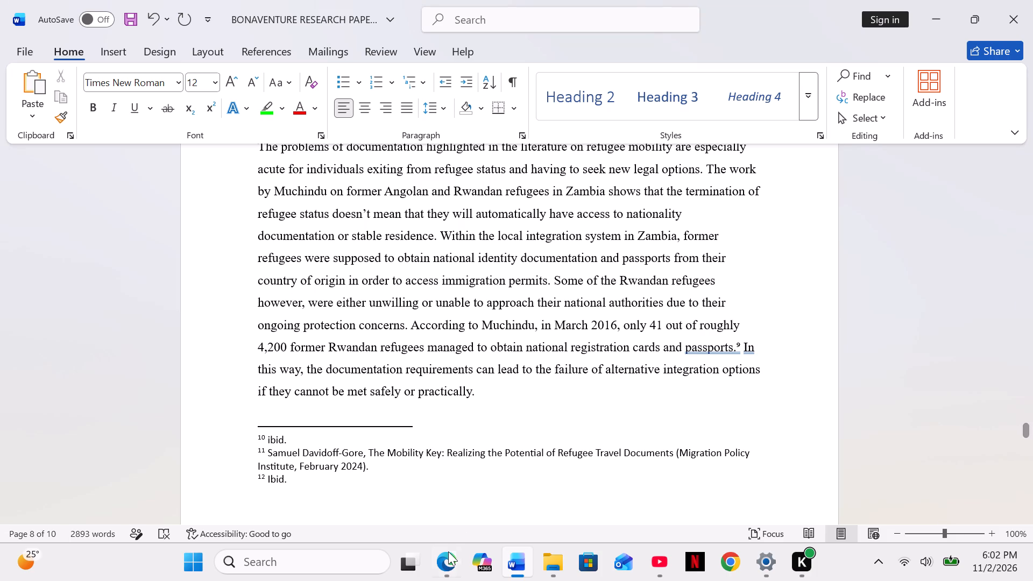
left_click(448, 551)
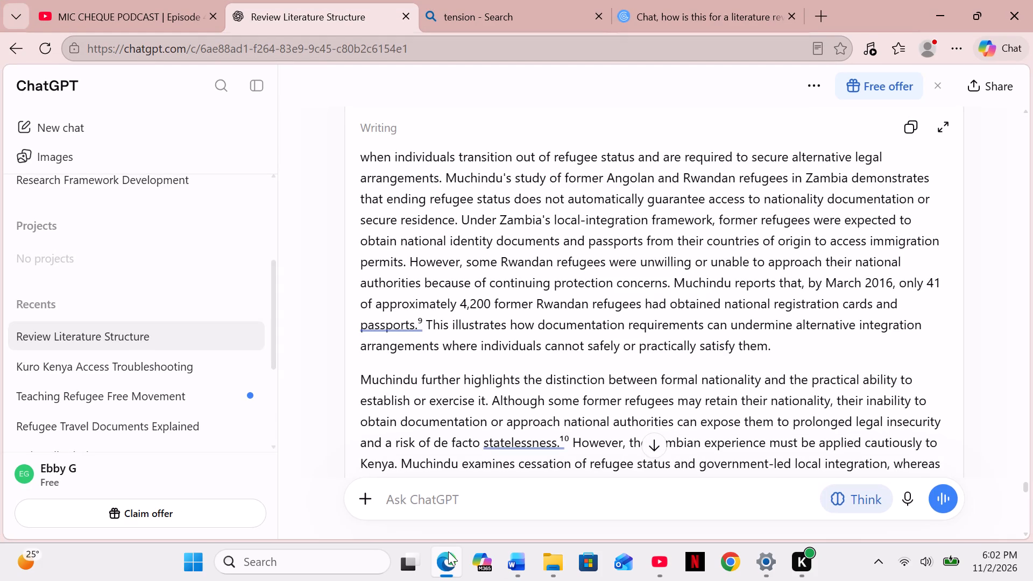
left_click(448, 551)
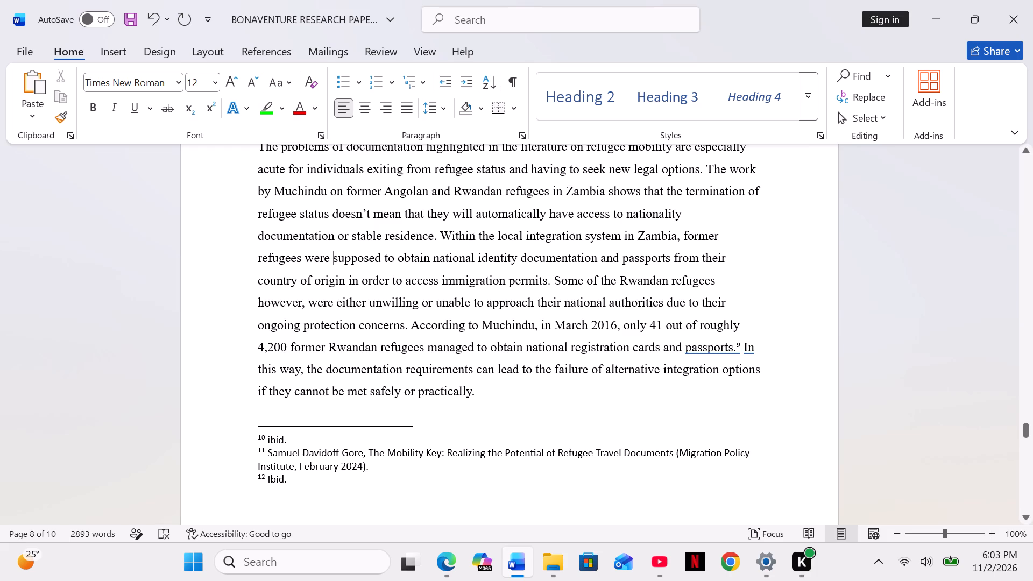
scroll(664, 299, "down", 1)
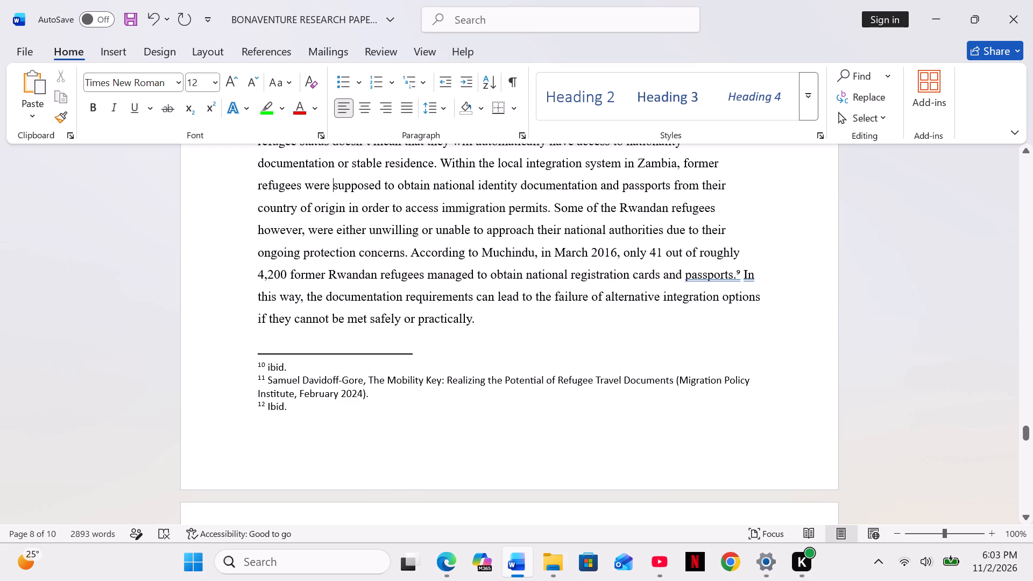
scroll(537, 260, "up", 1)
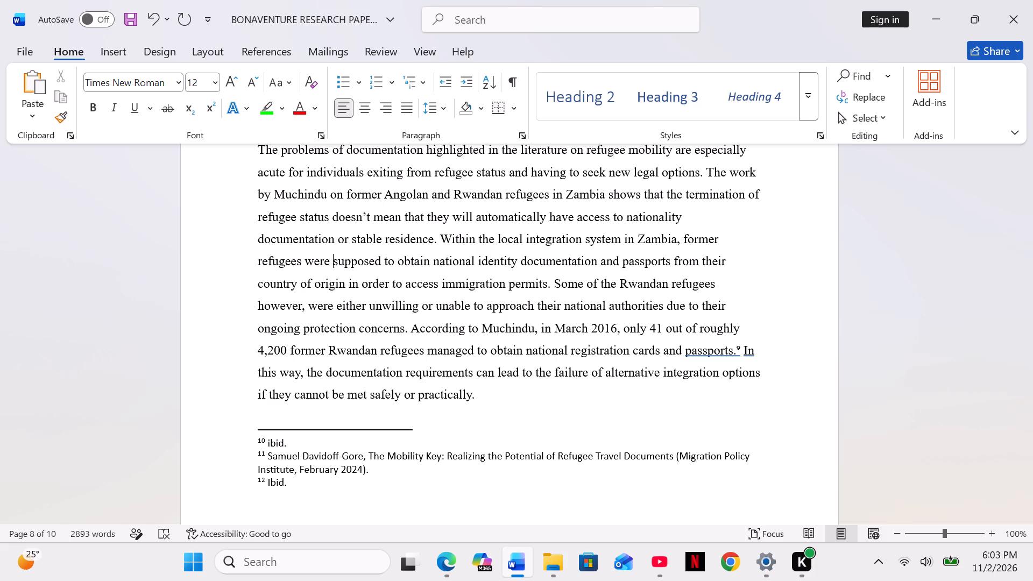
left_click(738, 350)
left_click(741, 359)
key("BackSpace")
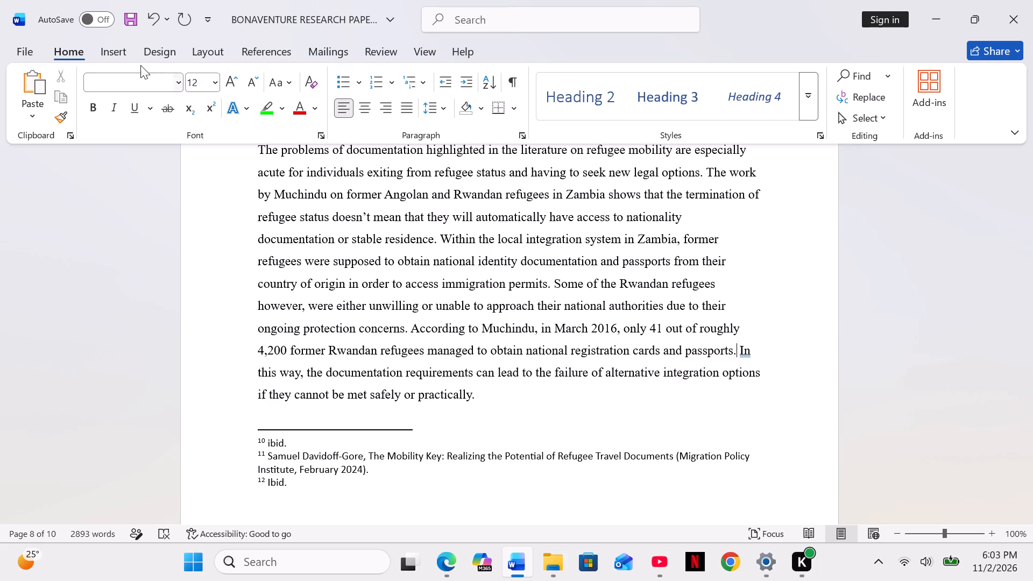
left_click(246, 55)
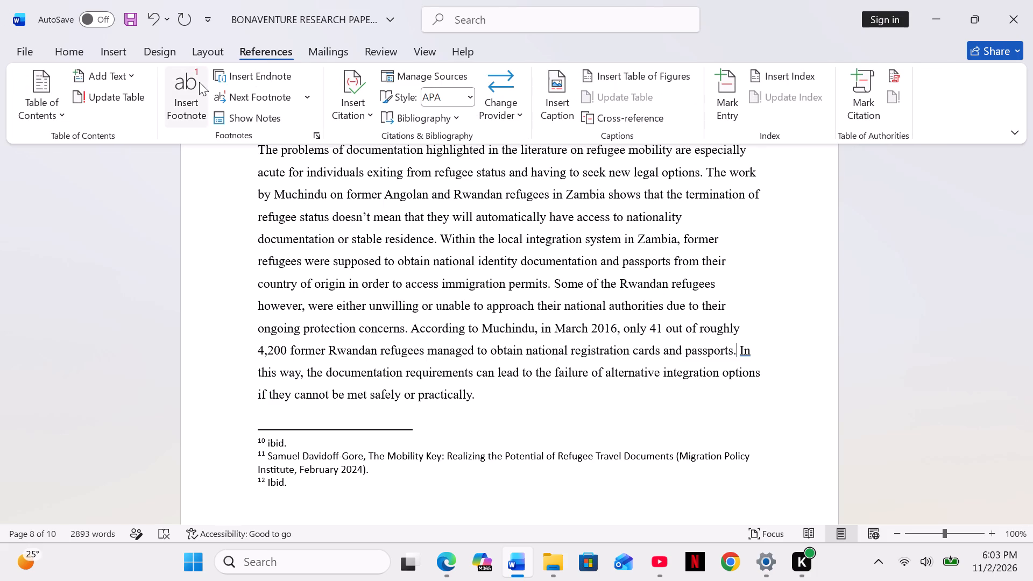
left_click(199, 82)
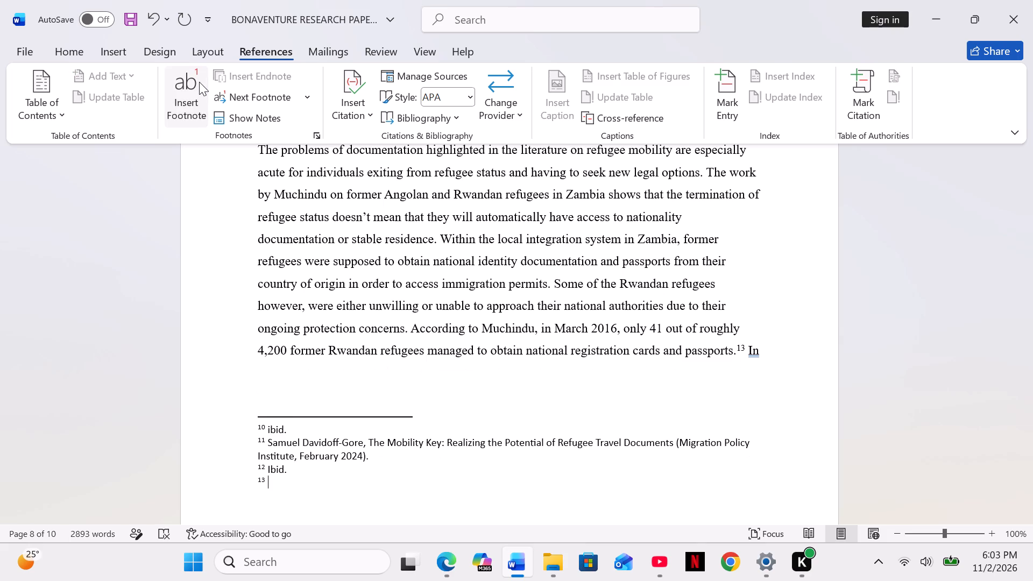
key("ctrl+v")
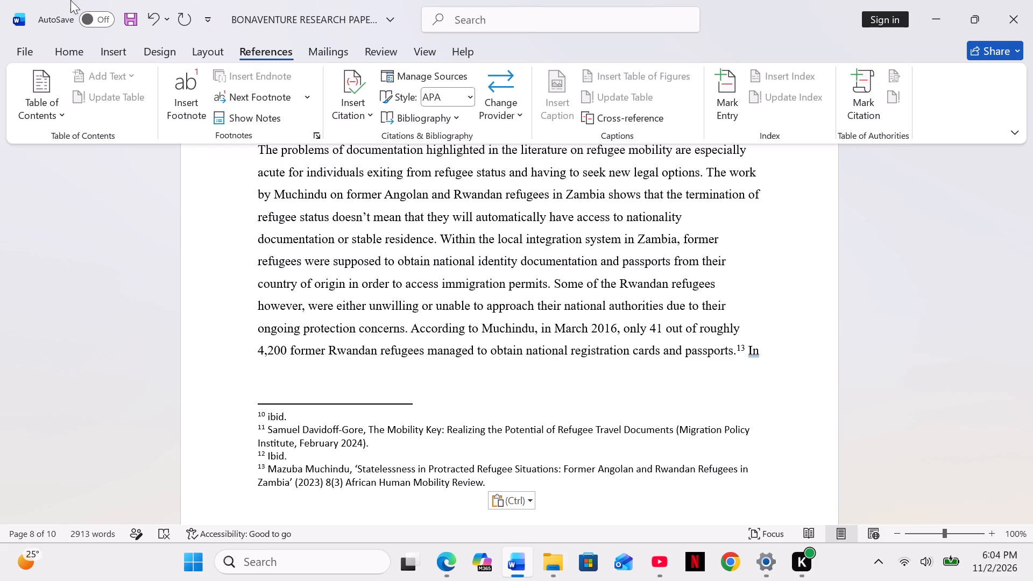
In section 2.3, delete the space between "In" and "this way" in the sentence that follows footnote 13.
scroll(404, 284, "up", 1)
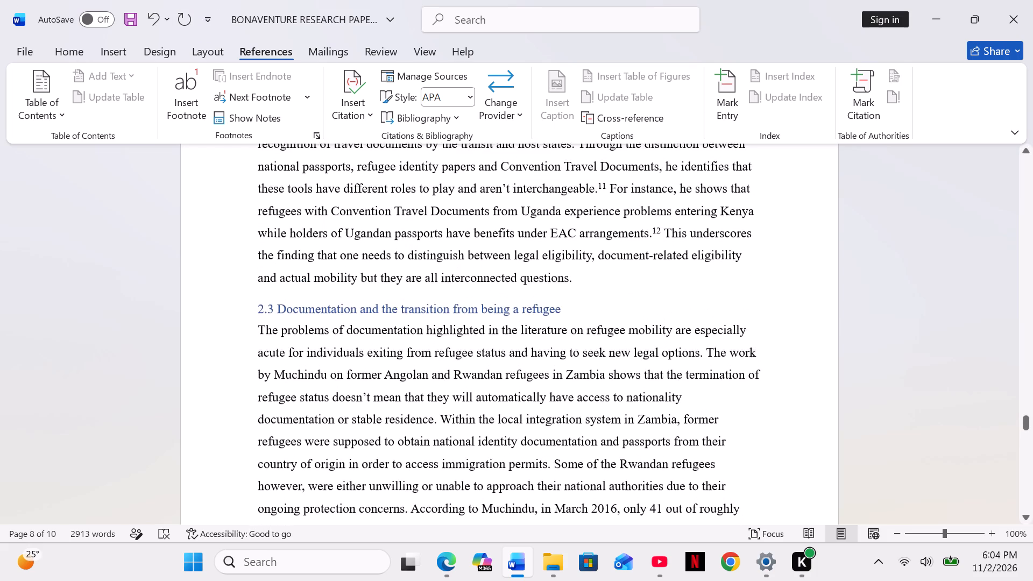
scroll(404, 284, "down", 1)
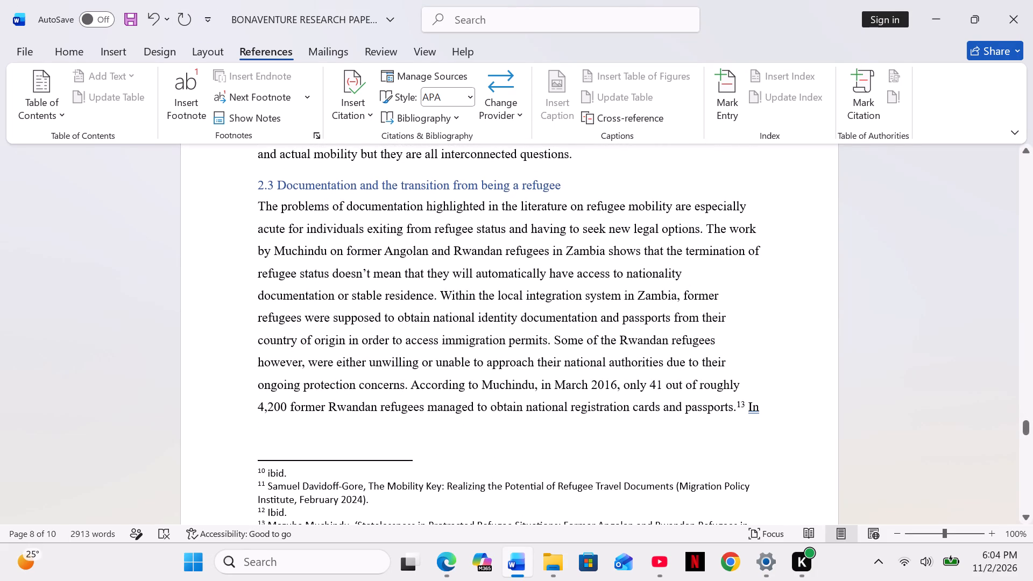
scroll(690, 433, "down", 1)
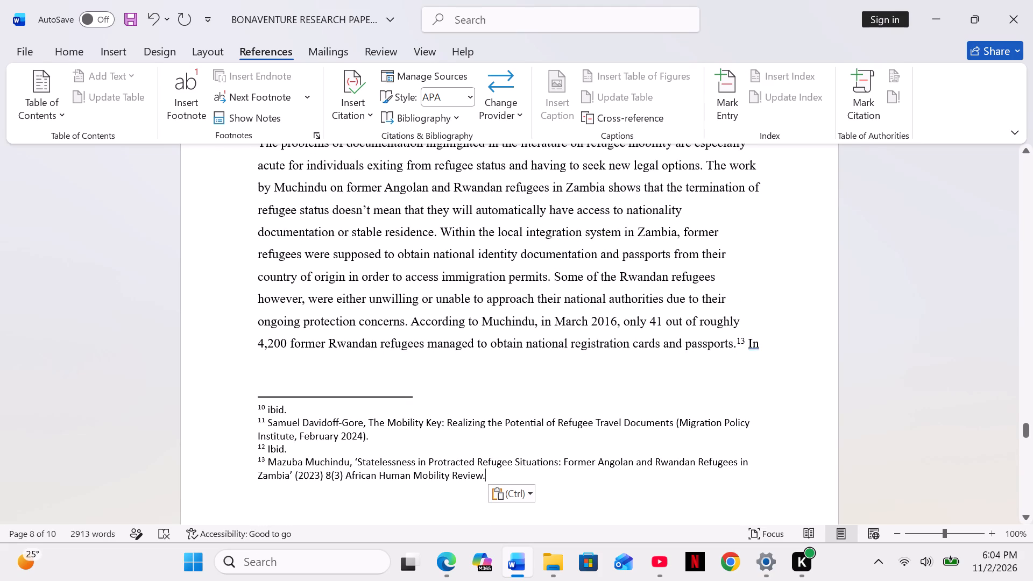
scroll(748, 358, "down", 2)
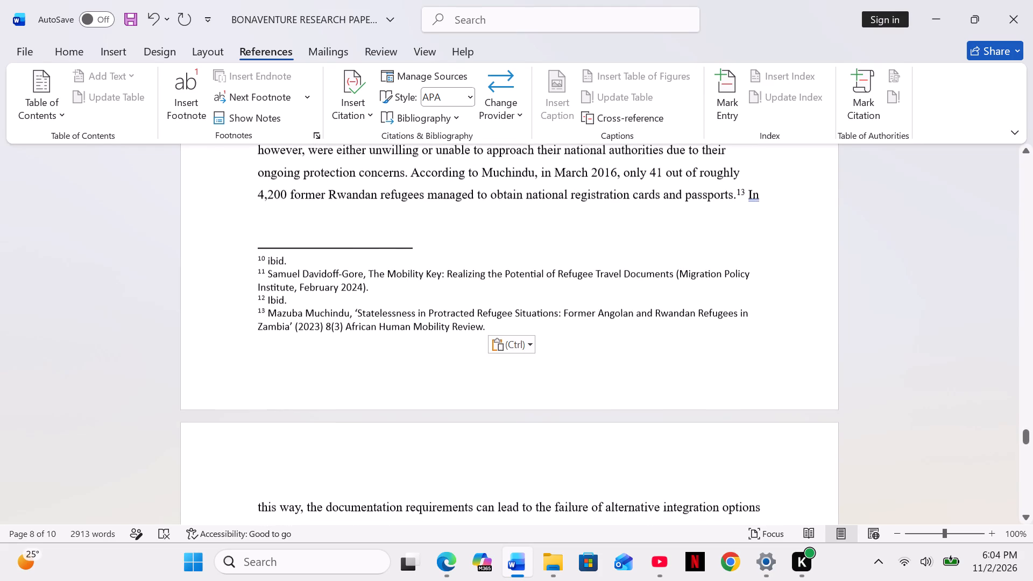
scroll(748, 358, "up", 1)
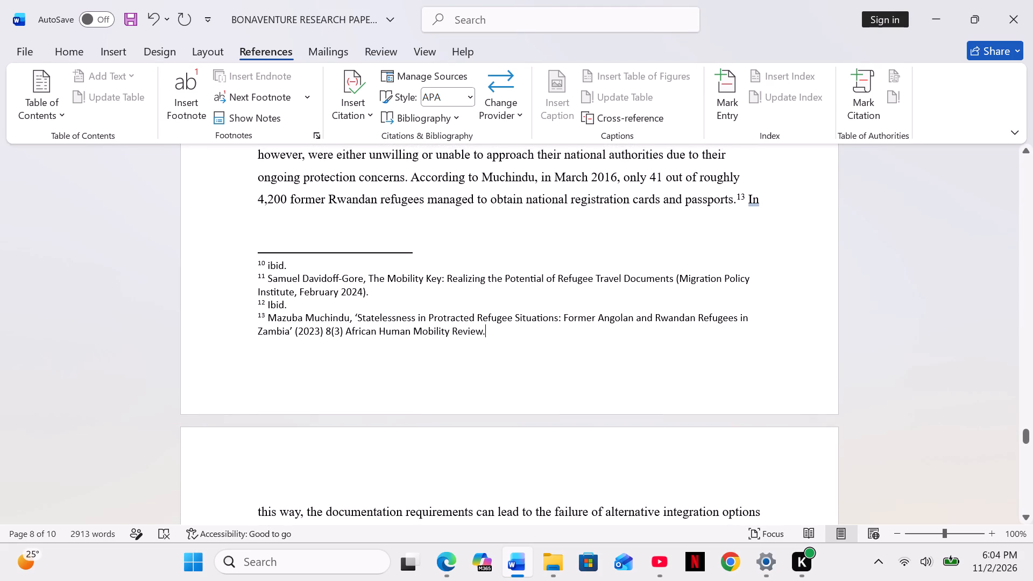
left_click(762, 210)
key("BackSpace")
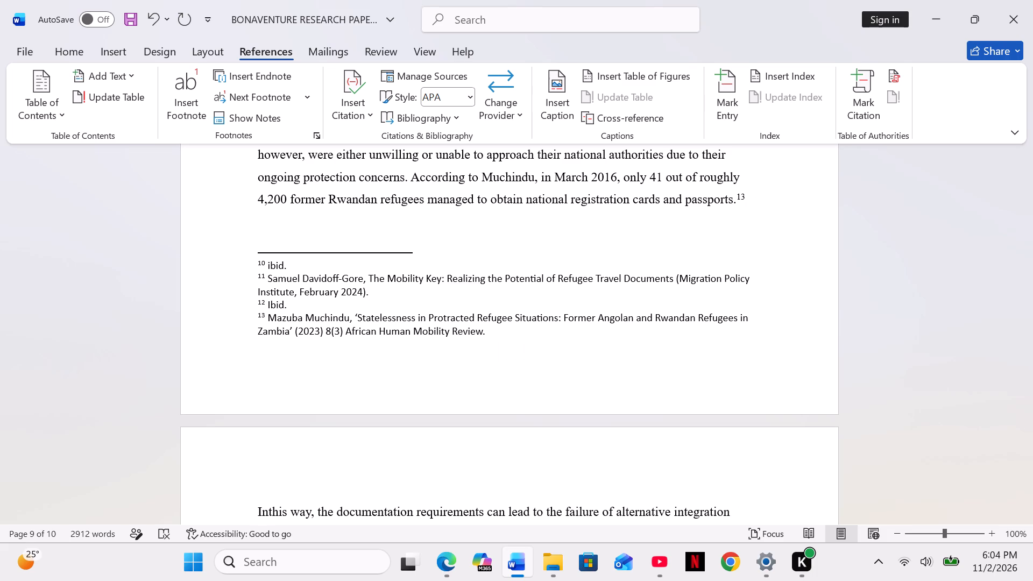
scroll(702, 249, "down", 2)
left_click(455, 567)
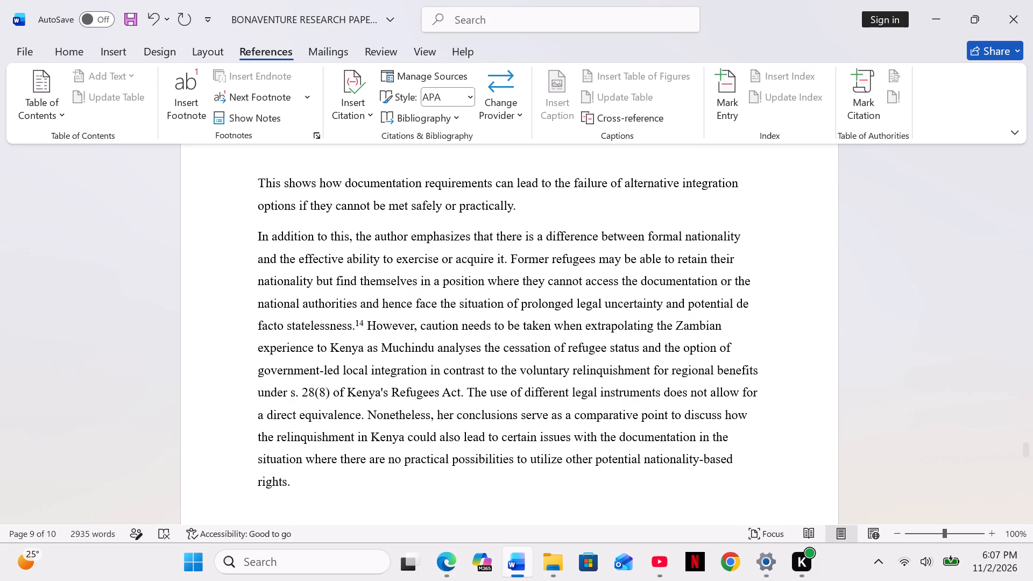
Capitalize the "s." before "28(8) of Kenya's Refugees Act" so the reference reads "S. 28(8)".
scroll(573, 327, "down", 1)
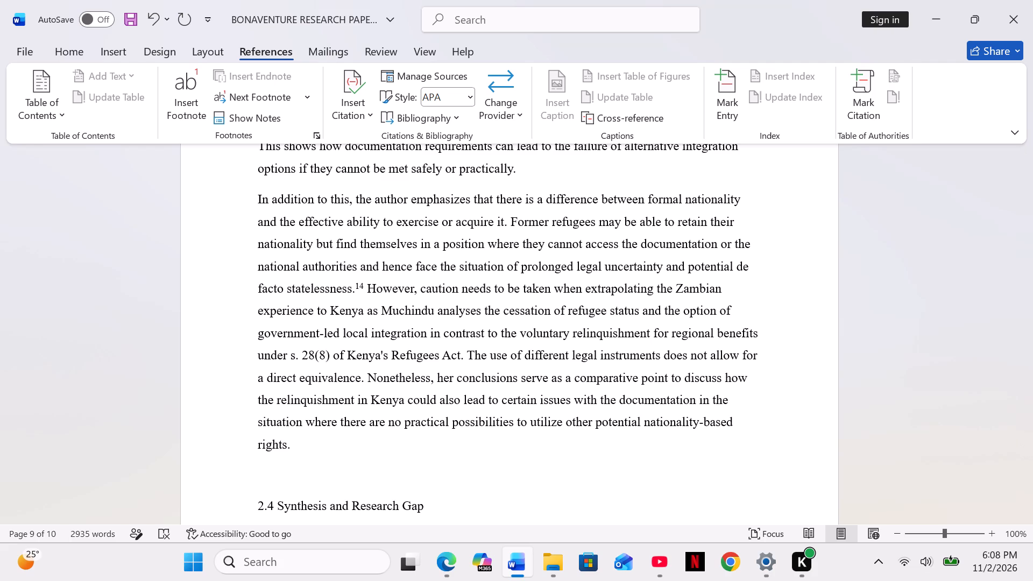
scroll(573, 327, "down", 1)
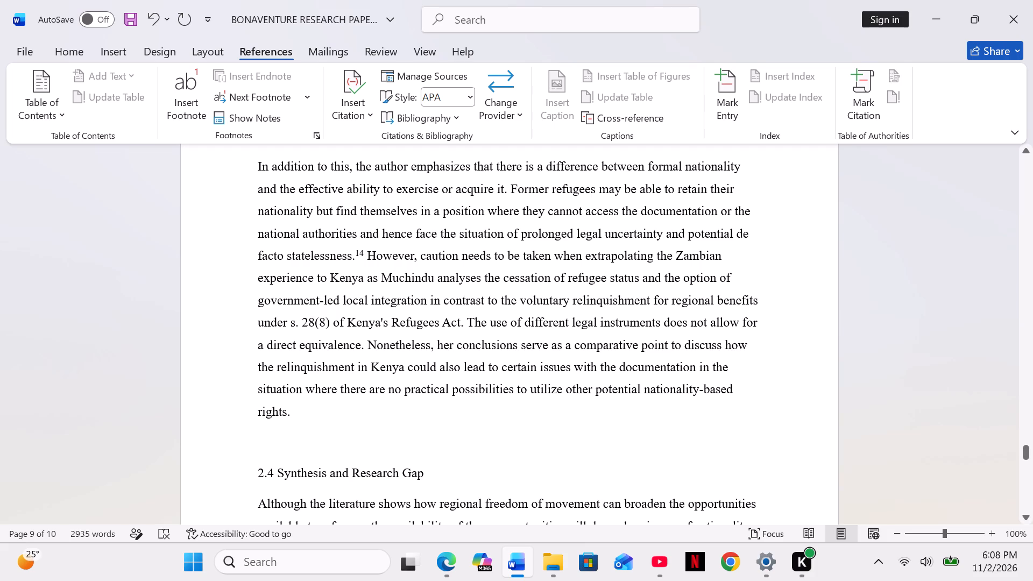
scroll(618, 271, "down", 1)
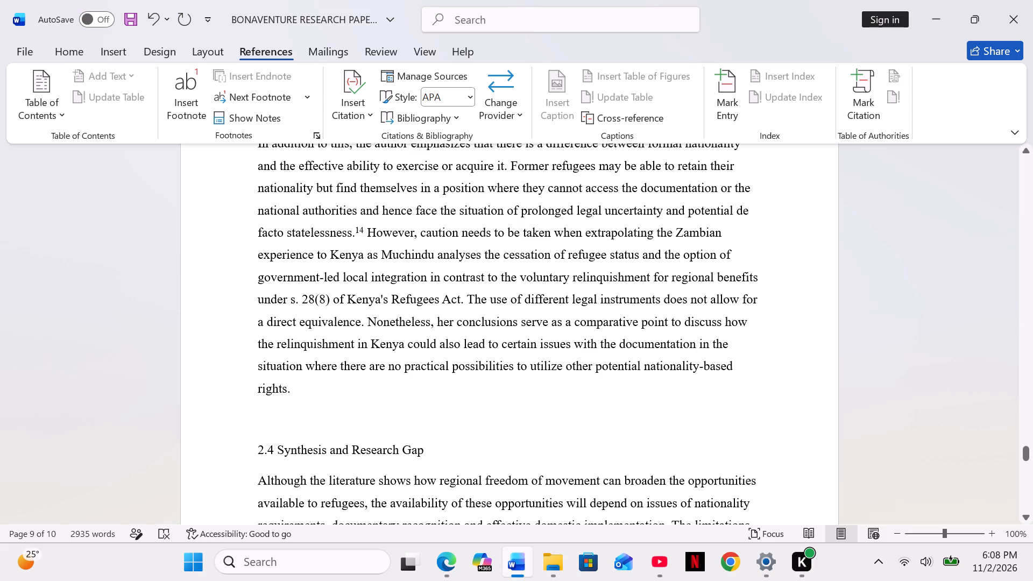
left_click(294, 302)
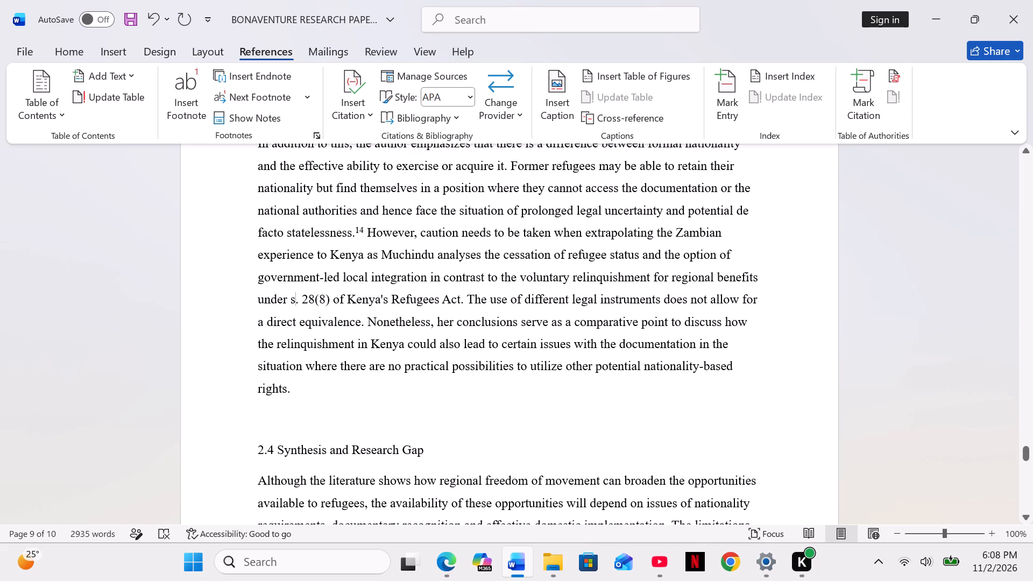
key("BackSpace")
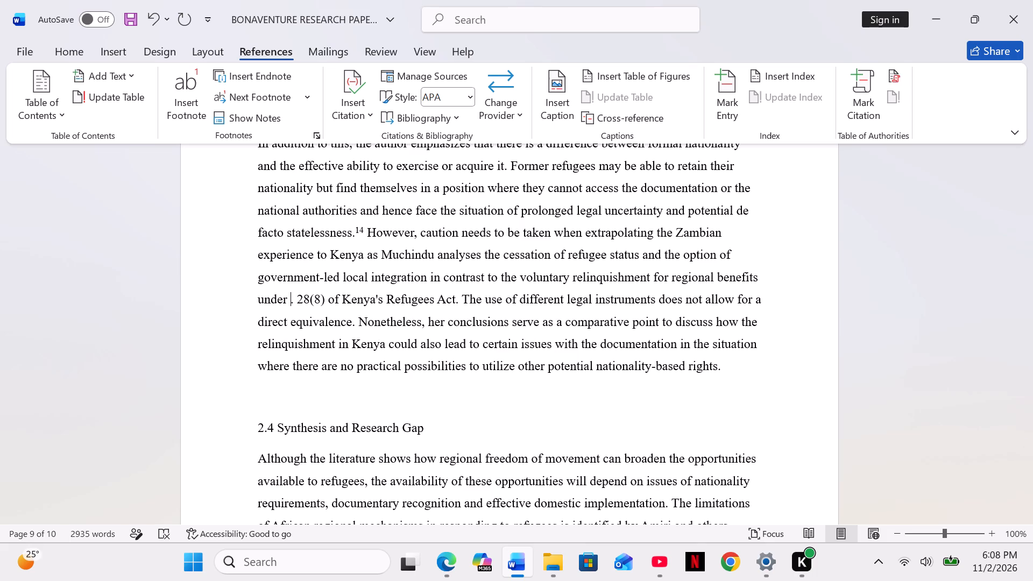
key("s")
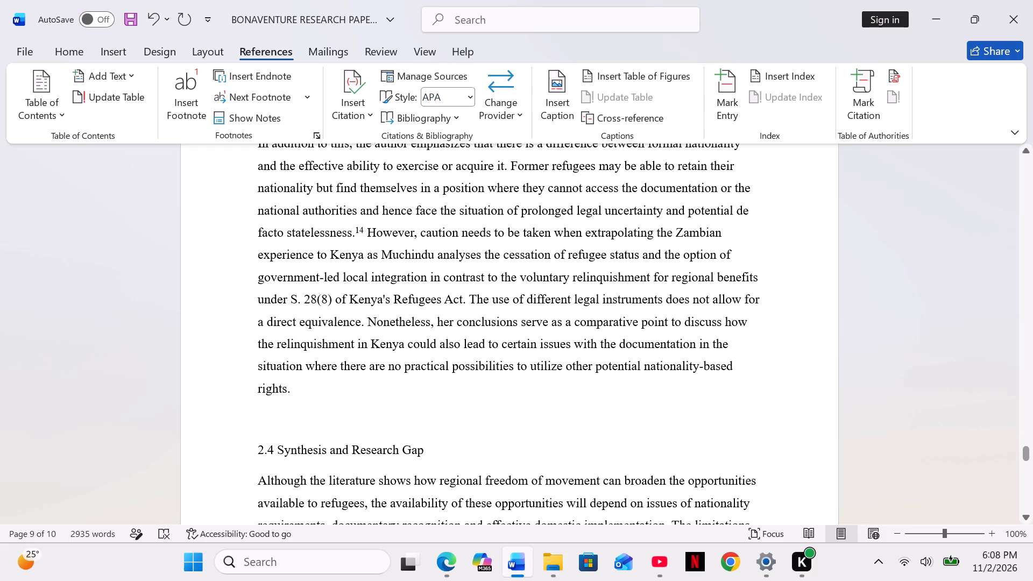
key("BackSpace")
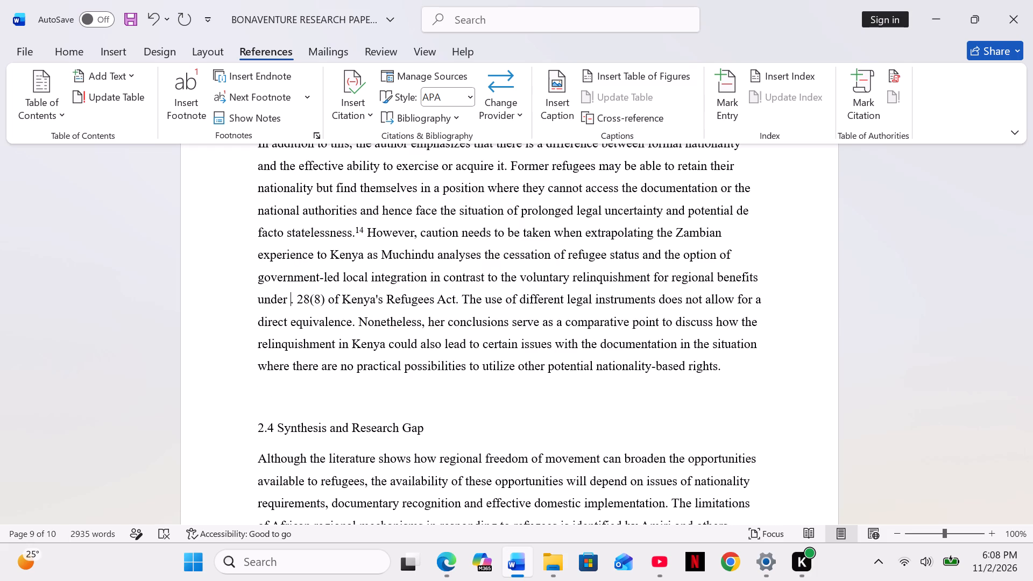
key("s")
key("BackSpace")
key("s")
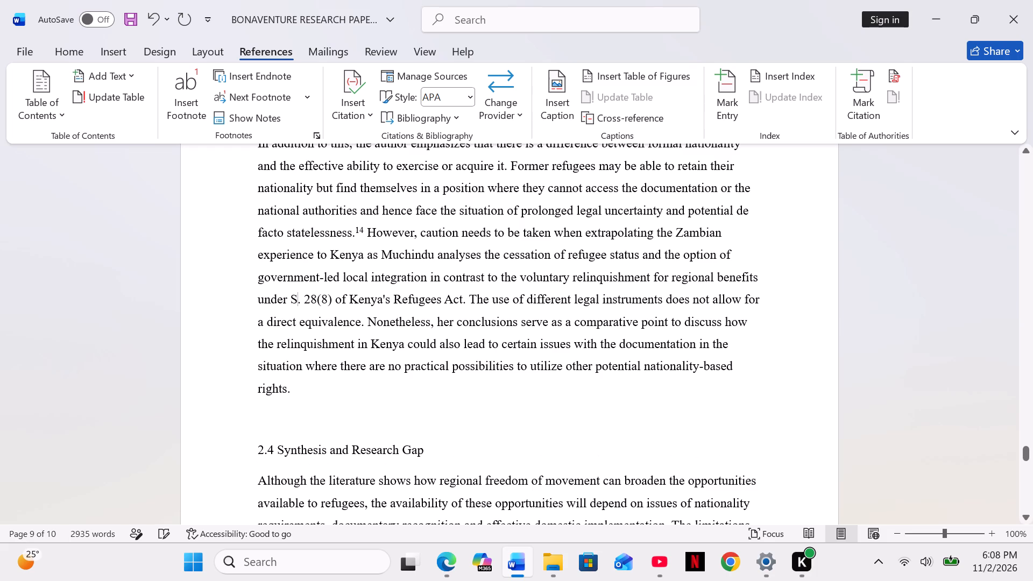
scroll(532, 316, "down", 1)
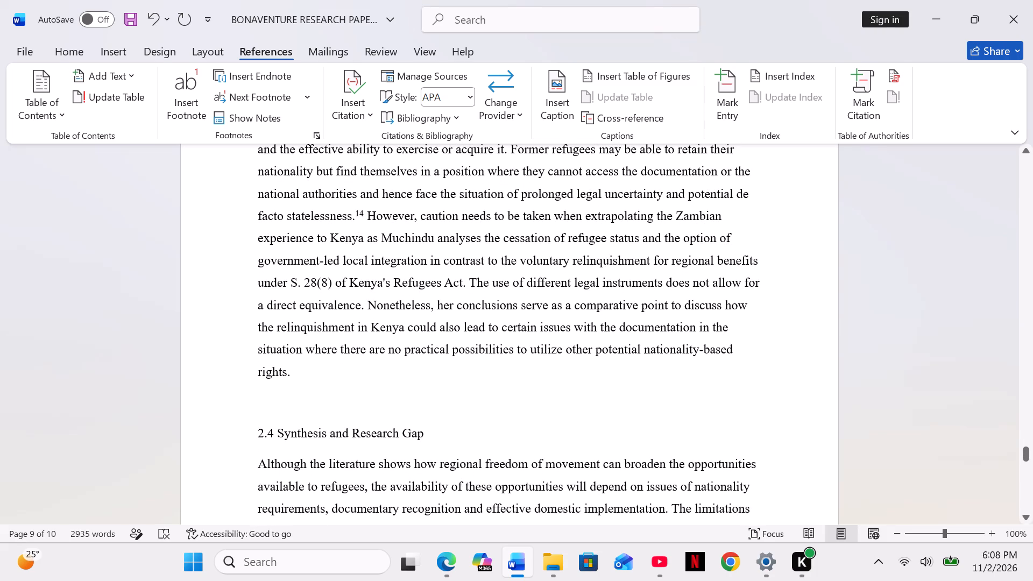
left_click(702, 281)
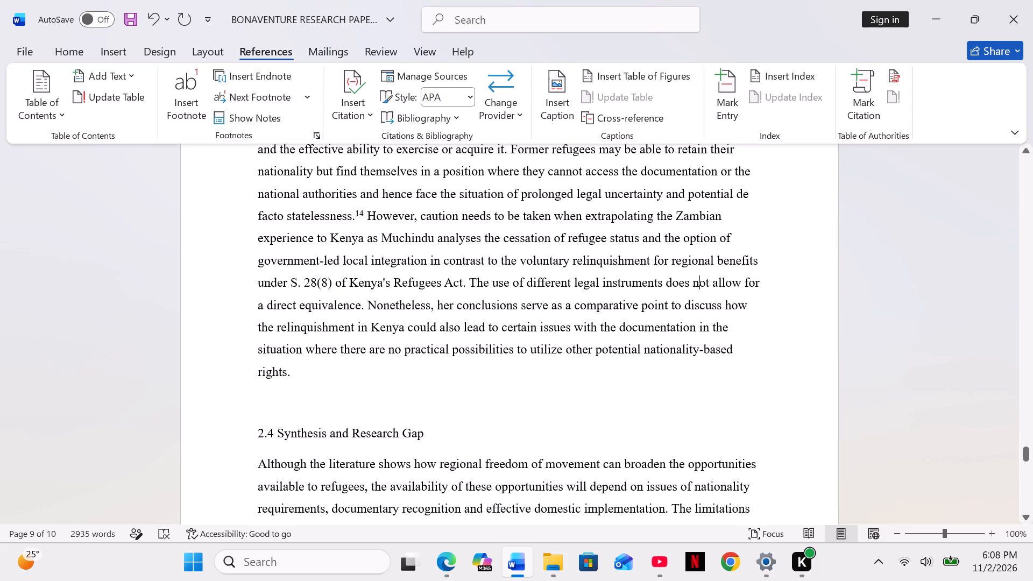
Contract "does not" to "doesn't" in the sentence about the use of different legal instruments.
left_click(703, 284)
key("BackSpace")
key("BackSpace")
key("BackSpace")
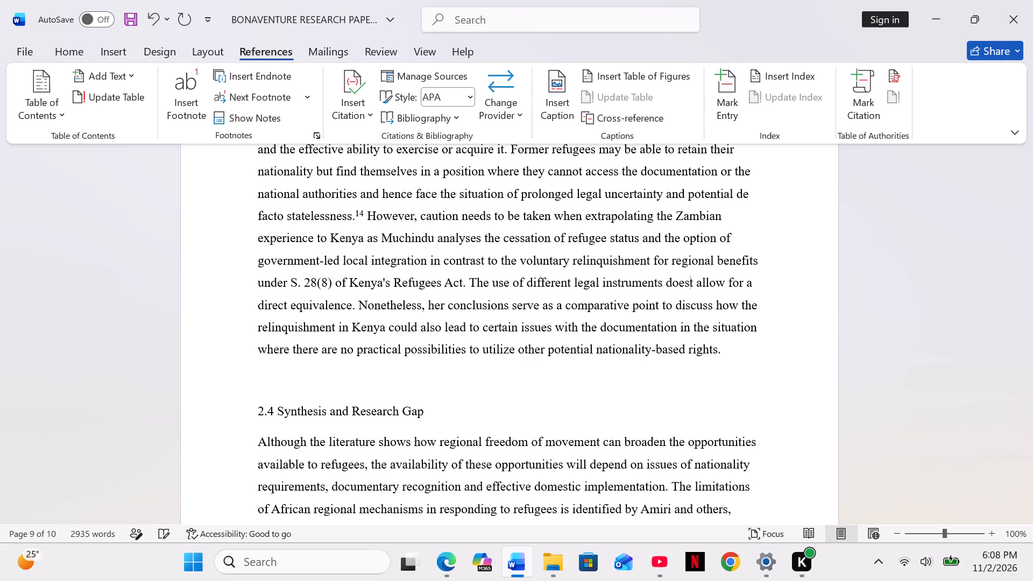
key("n")
key("apostrophe")
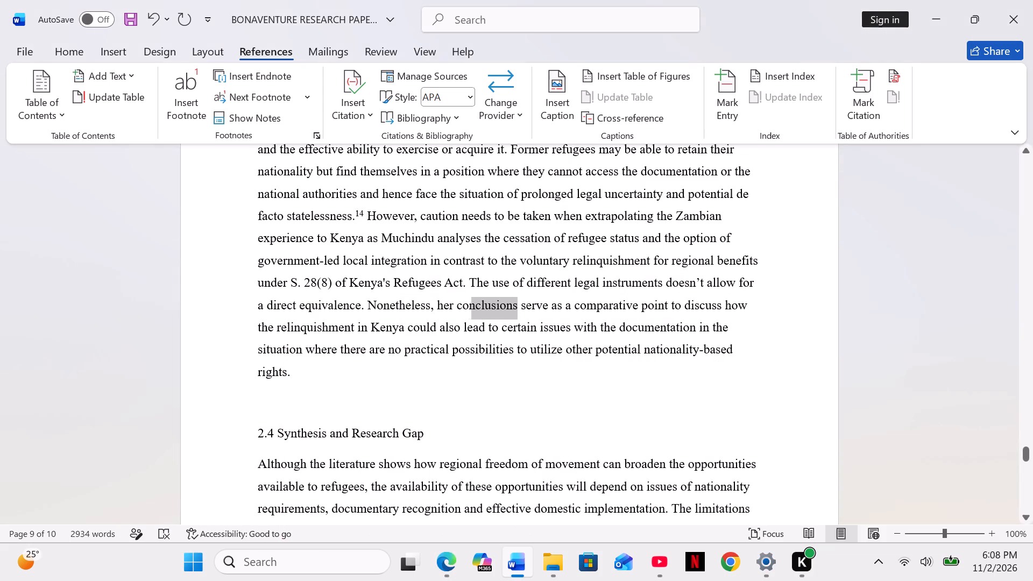
left_click_drag(469, 309, 459, 312)
key("BackSpace")
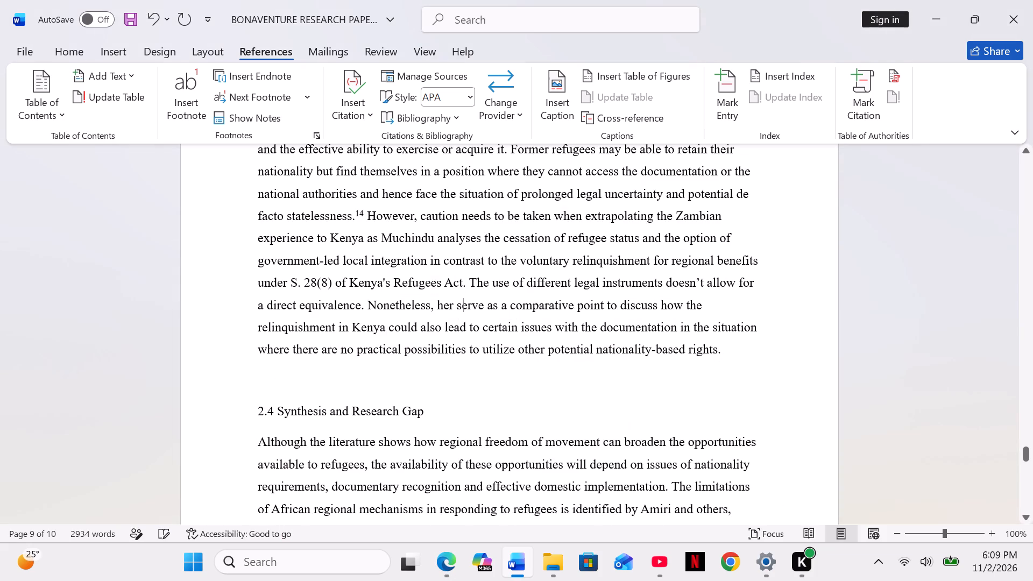
type("findings")
key("space")
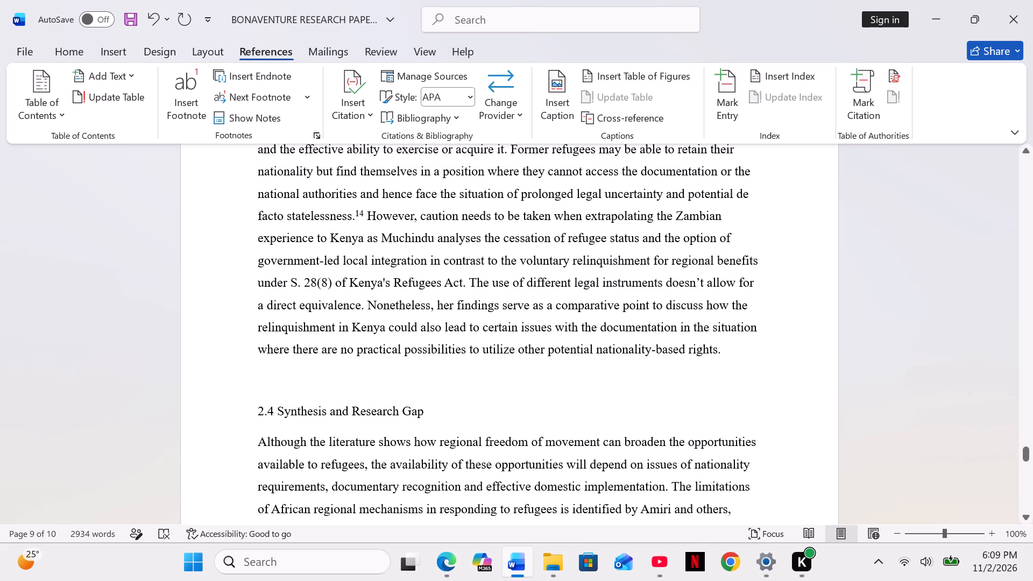
Remove the blank line above the heading "2.4 Synthesis and Research Gap".
scroll(591, 306, "down", 1)
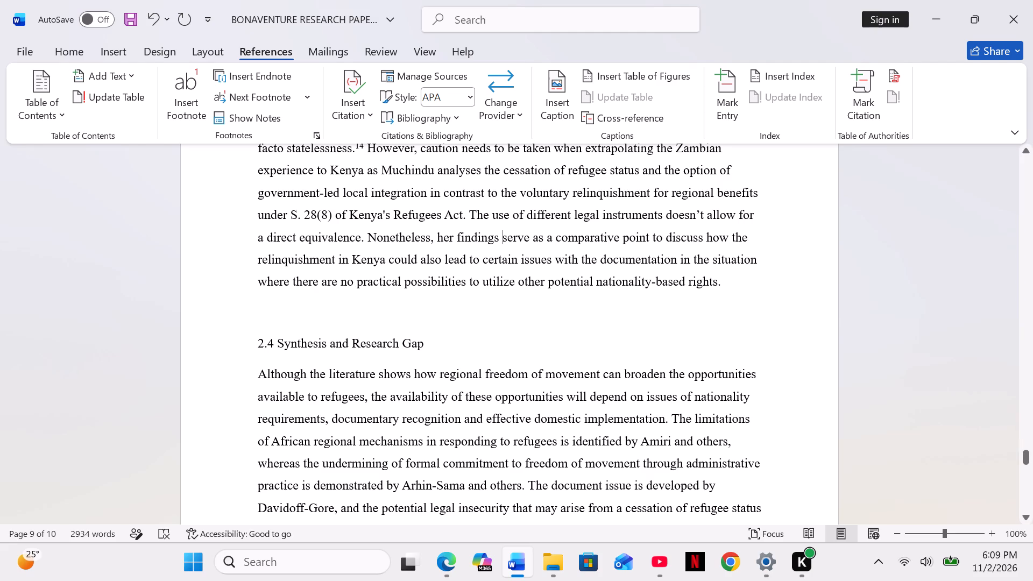
left_click(255, 347)
key("BackSpace")
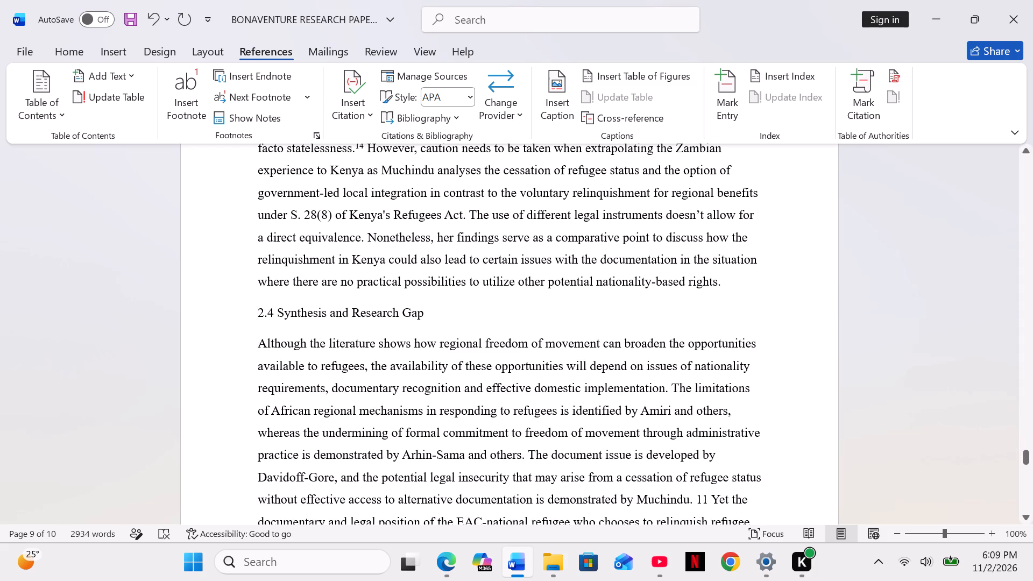
Format "2.4 Synthesis and Research Gap" with the Heading 2 style in Times New Roman, size 12.
left_click_drag(433, 317, 252, 313)
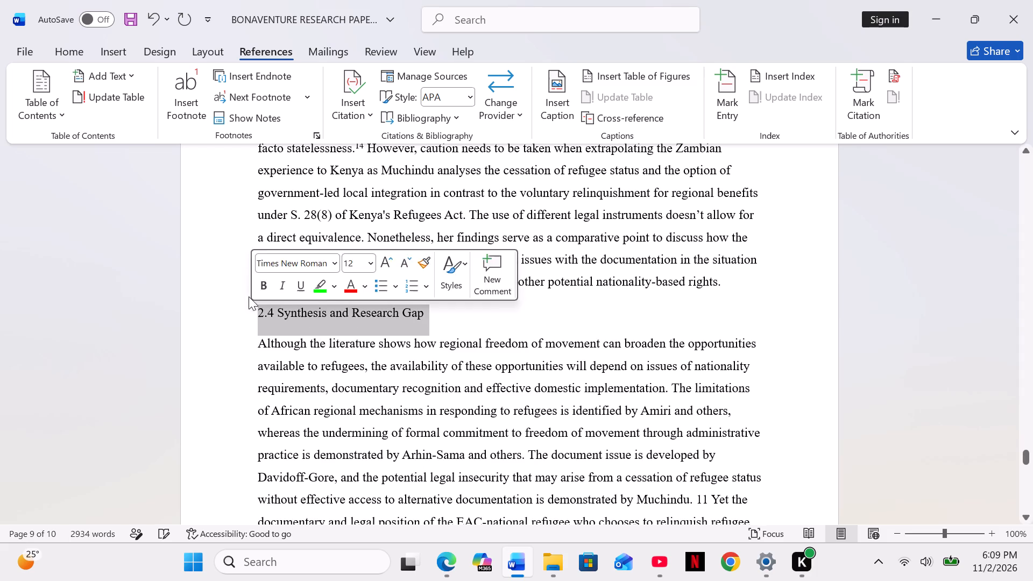
left_click(74, 54)
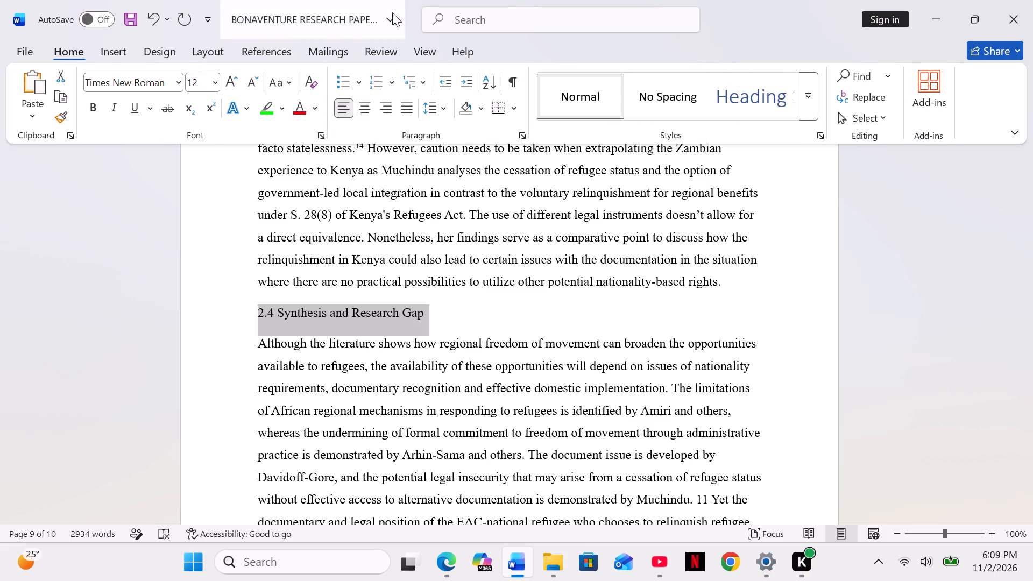
left_click(811, 98)
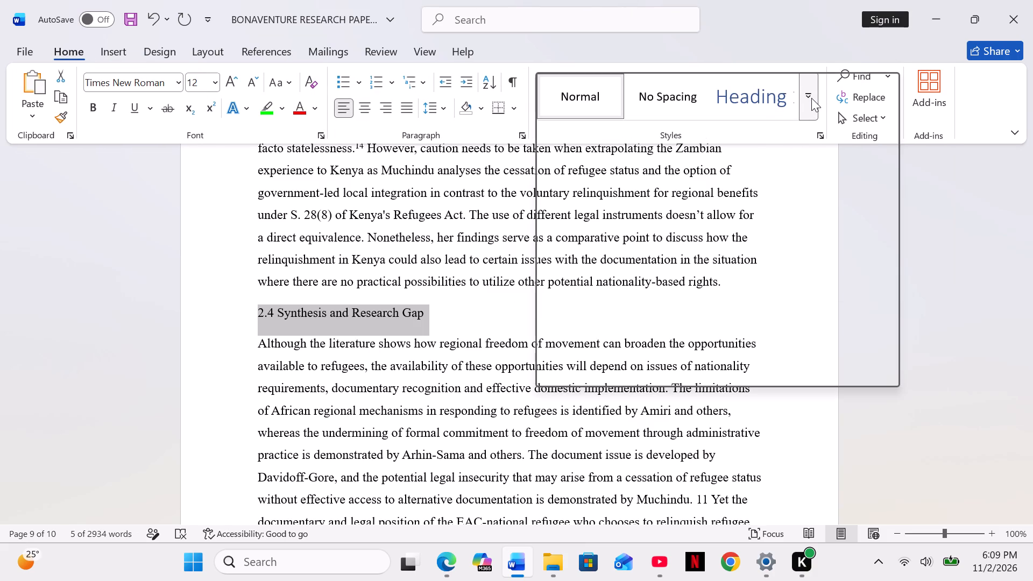
left_click(829, 98)
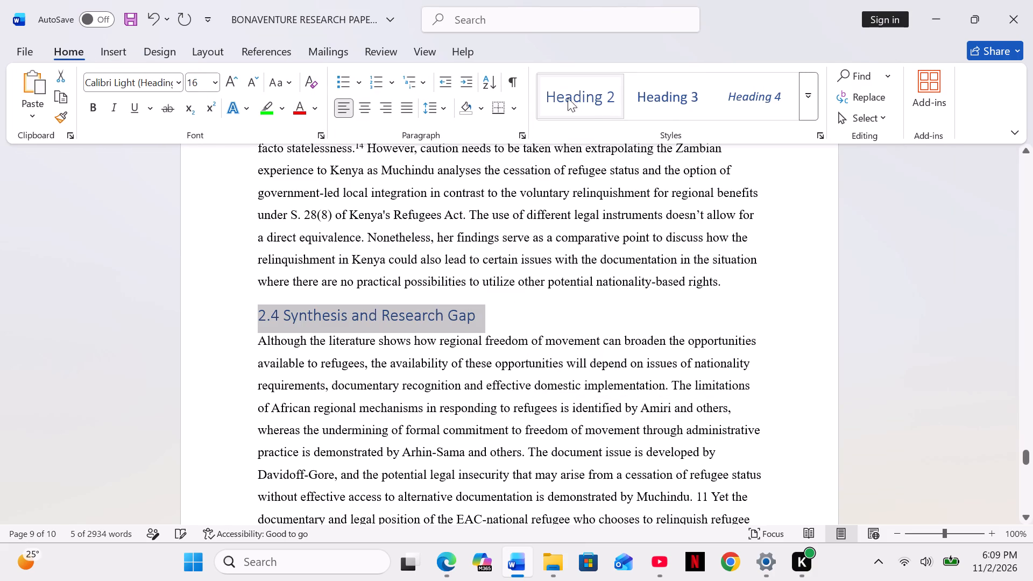
left_click(178, 79)
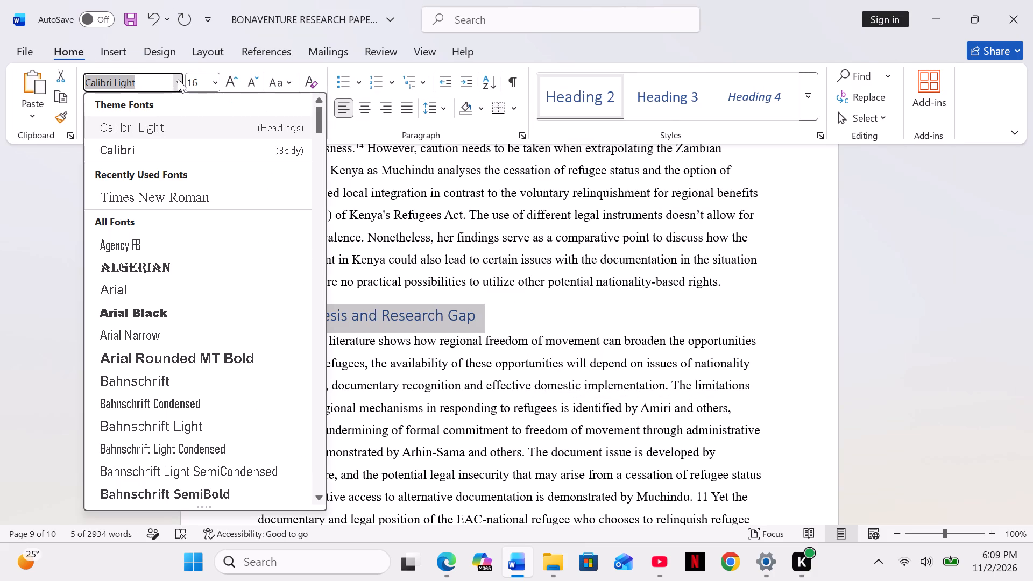
left_click(222, 207)
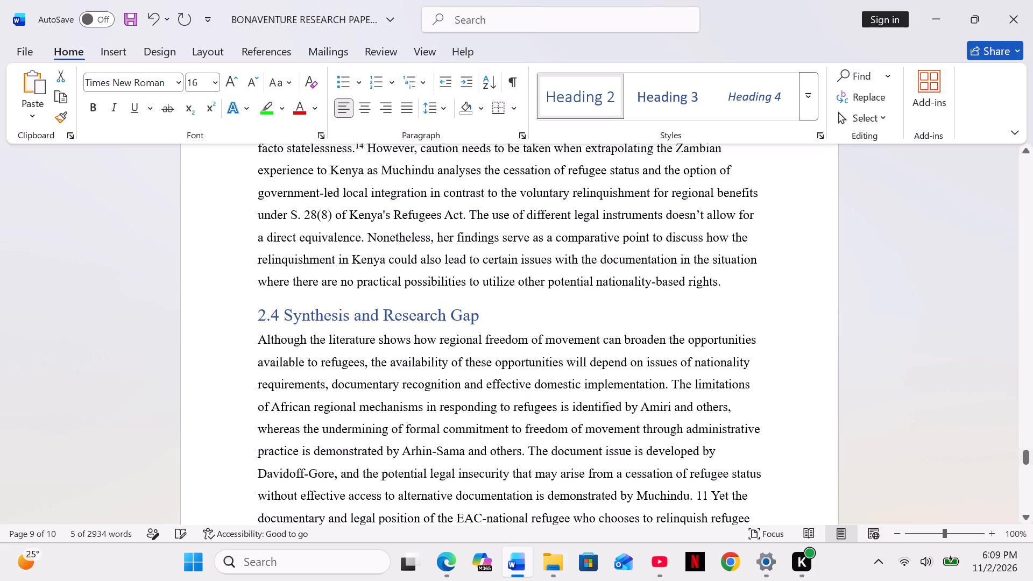
left_click(213, 85)
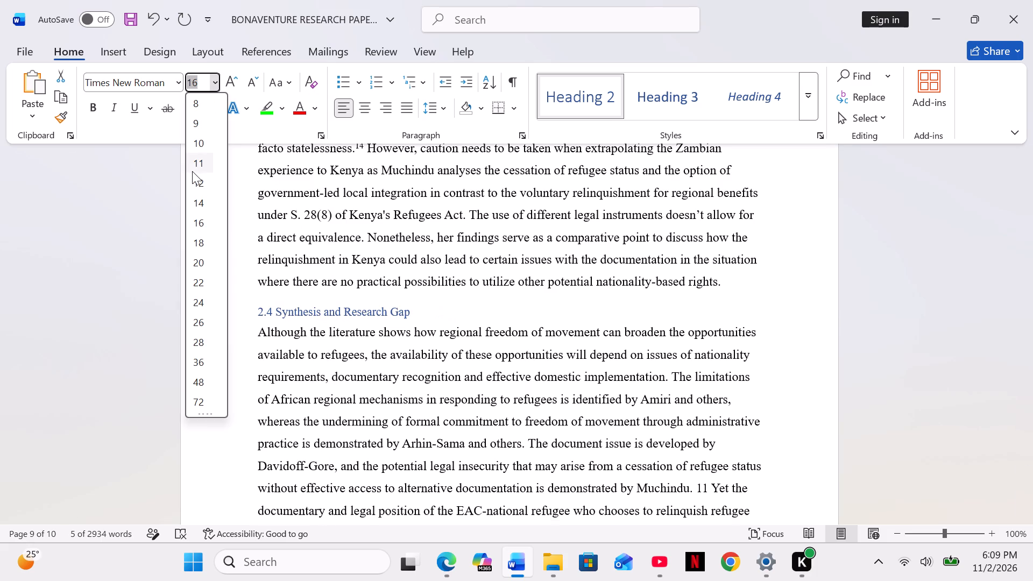
left_click(192, 180)
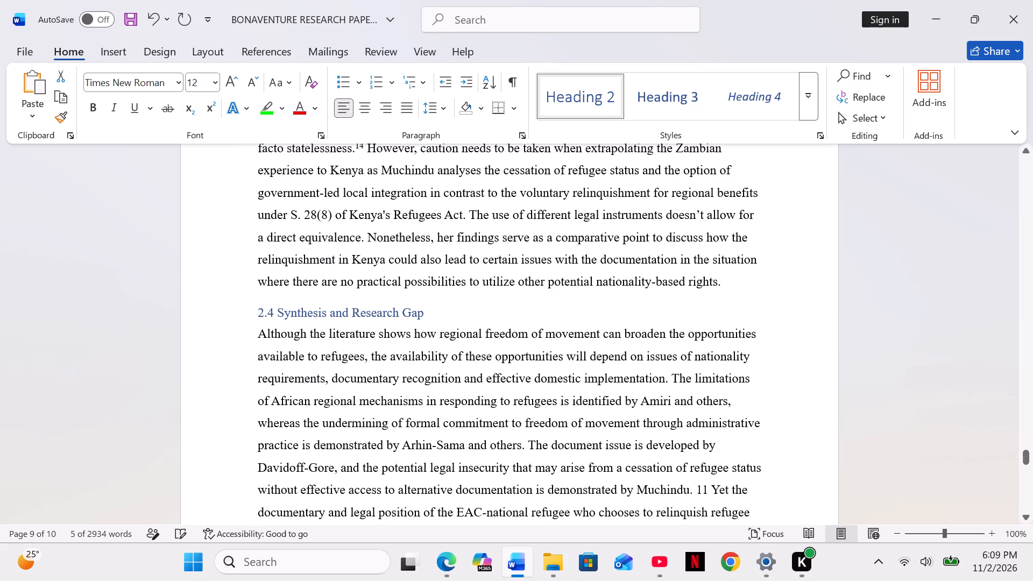
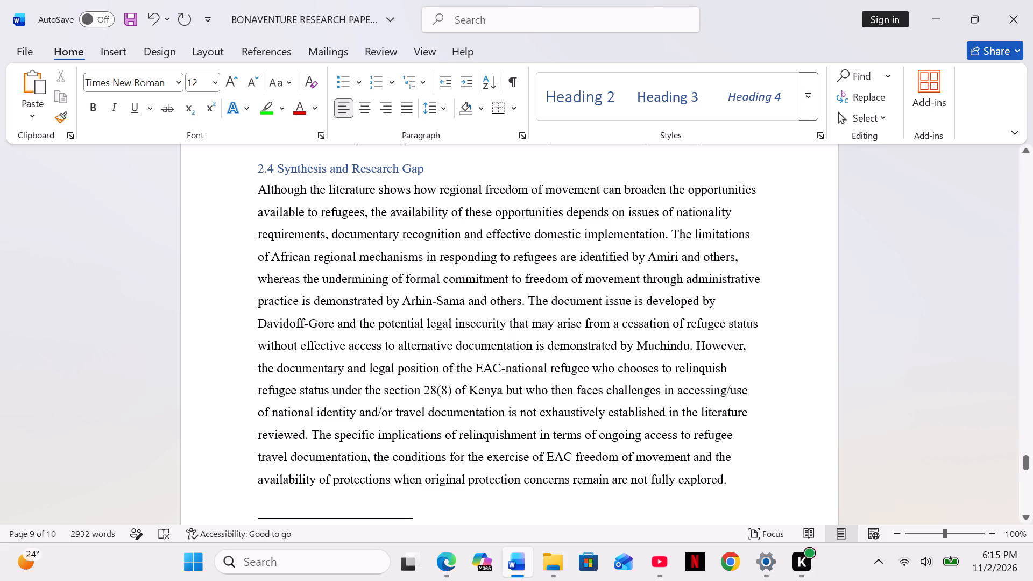
Delete "who then" before "faces challenges" and "/use of" after "accessing" in the sentence on section 28(8) of Kenya.
left_click_drag(575, 392, 528, 393)
key("BackSpace")
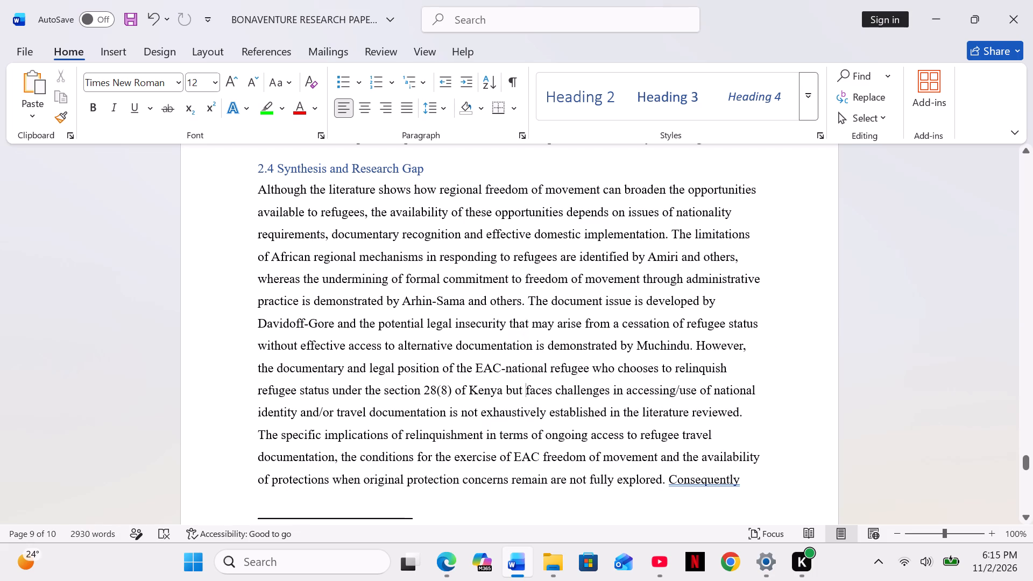
left_click_drag(695, 393, 677, 388)
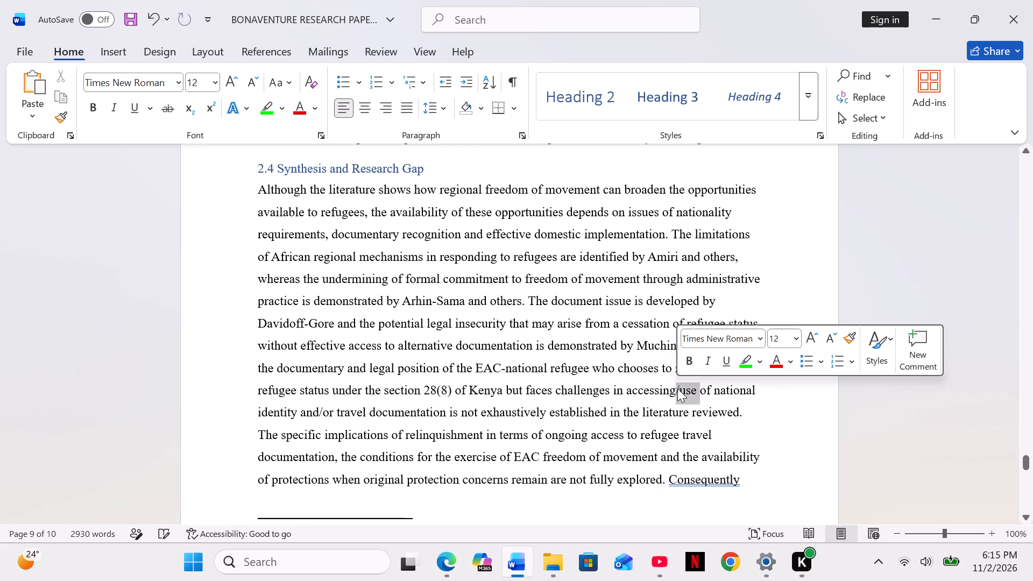
scroll(677, 388, "right", 1)
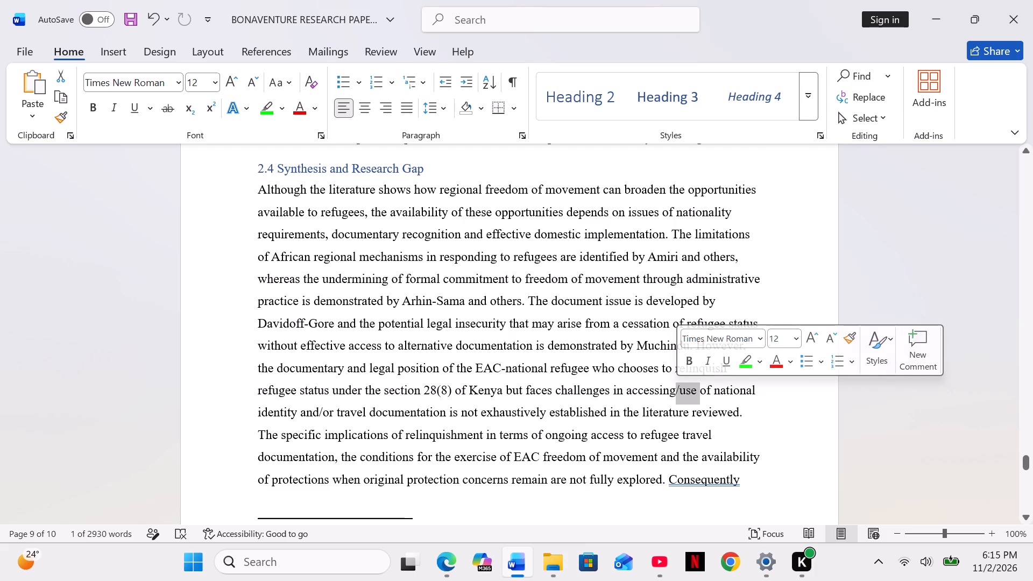
left_click_drag(713, 390, 680, 389)
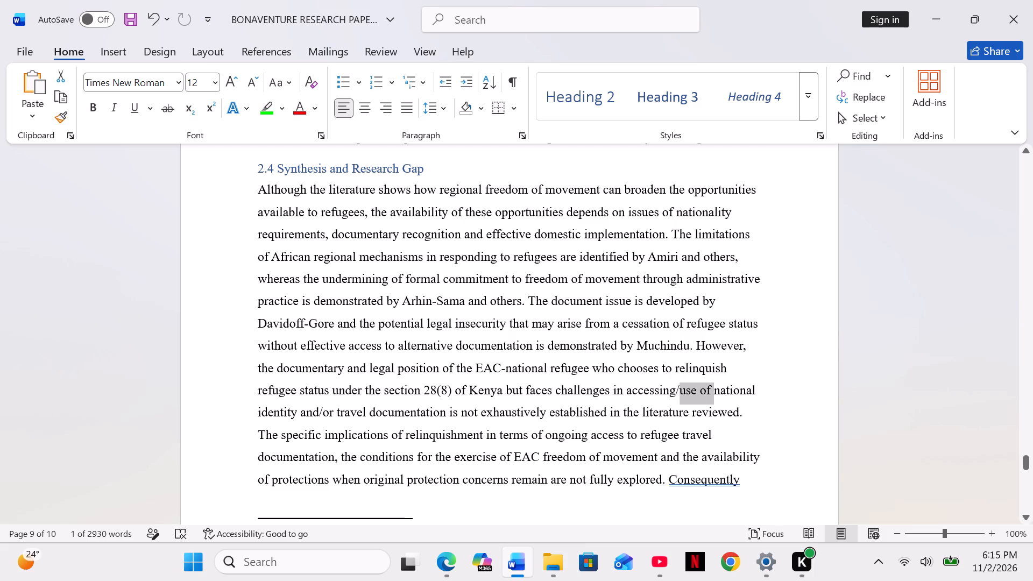
left_click_drag(680, 389, 677, 391)
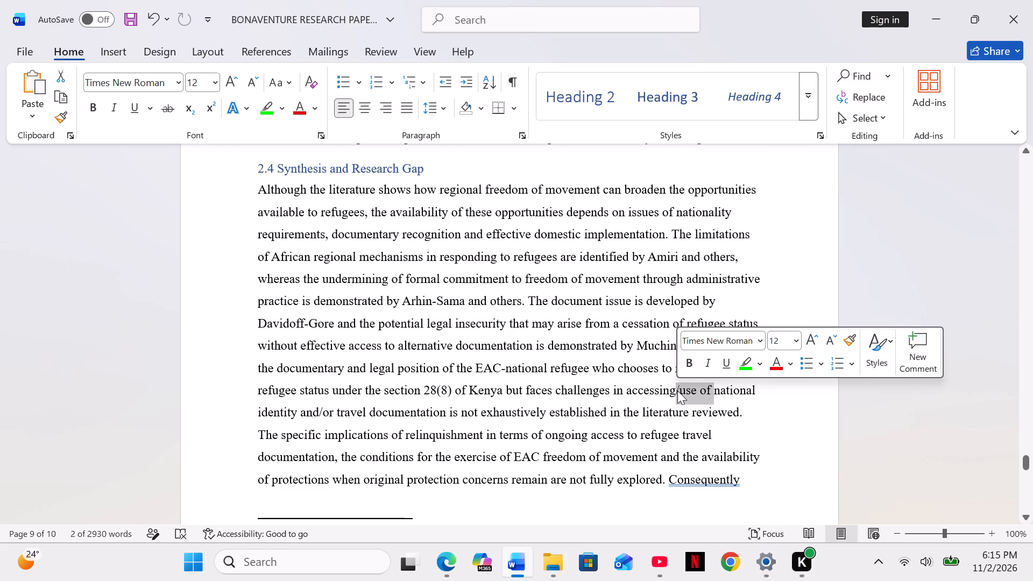
key("BackSpace")
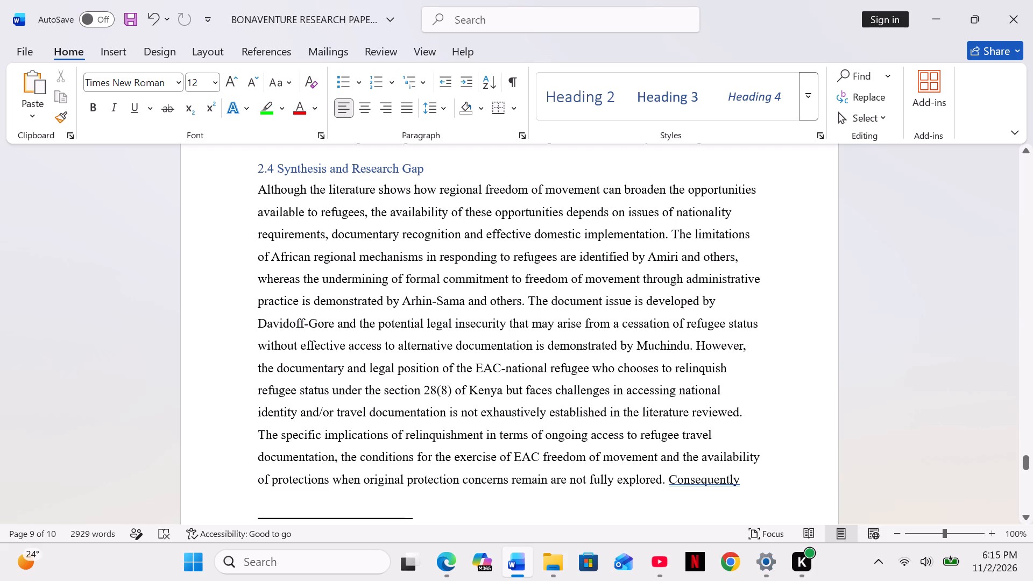
Delete "ongoing" before "access to refugee travel documentation" in section 2.4.
scroll(643, 419, "down", 1)
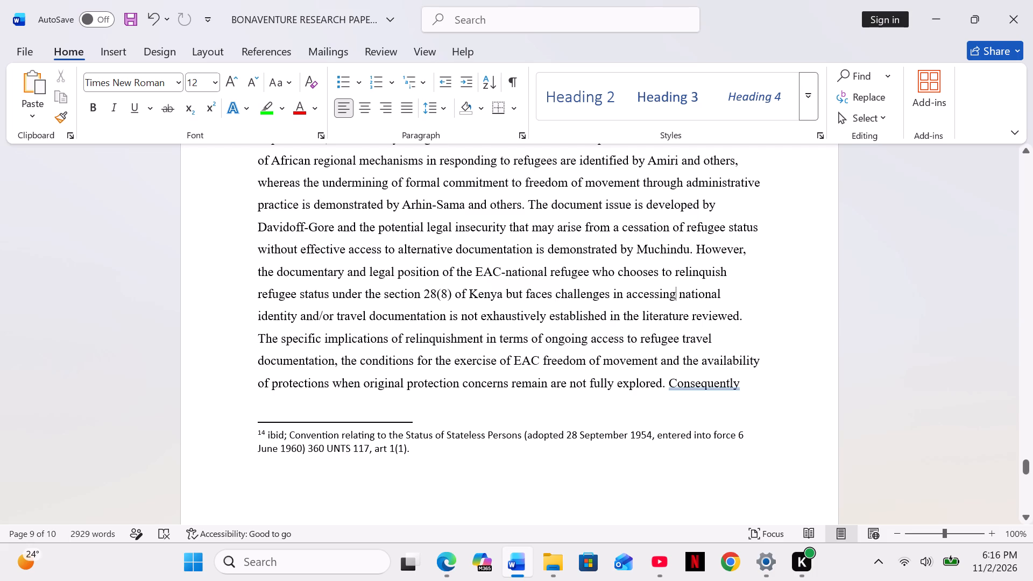
left_click_drag(589, 343, 548, 342)
key("BackSpace")
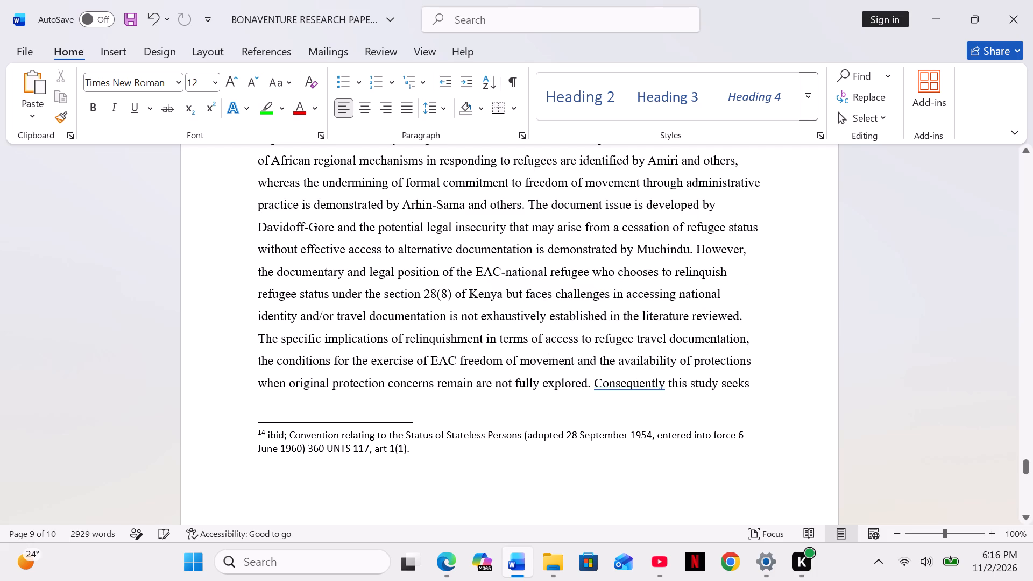
Add a comma after "Consequently" at the start of section 2.4's final sentence.
scroll(446, 393, "down", 1)
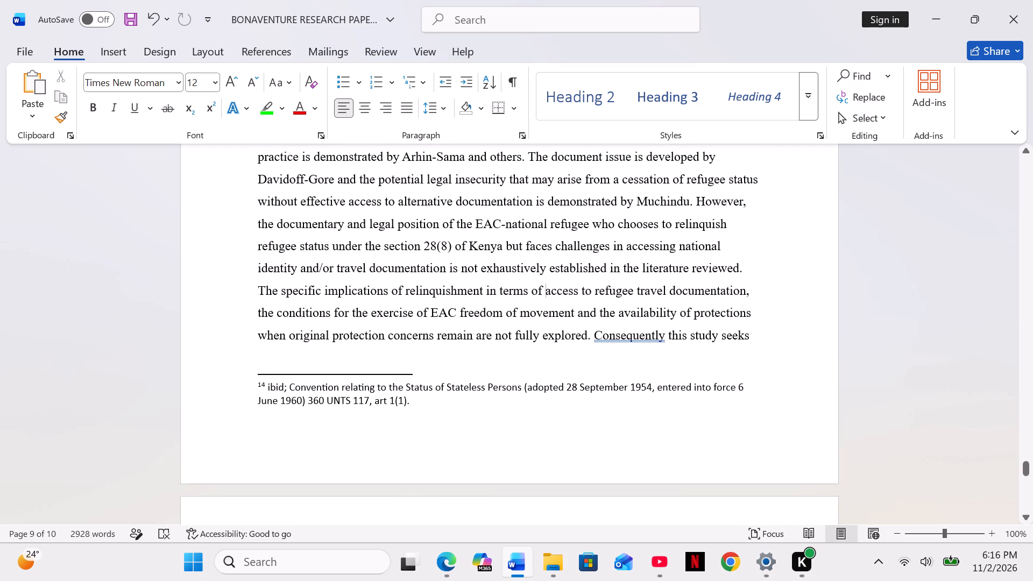
left_click(663, 332)
key("apostrophe")
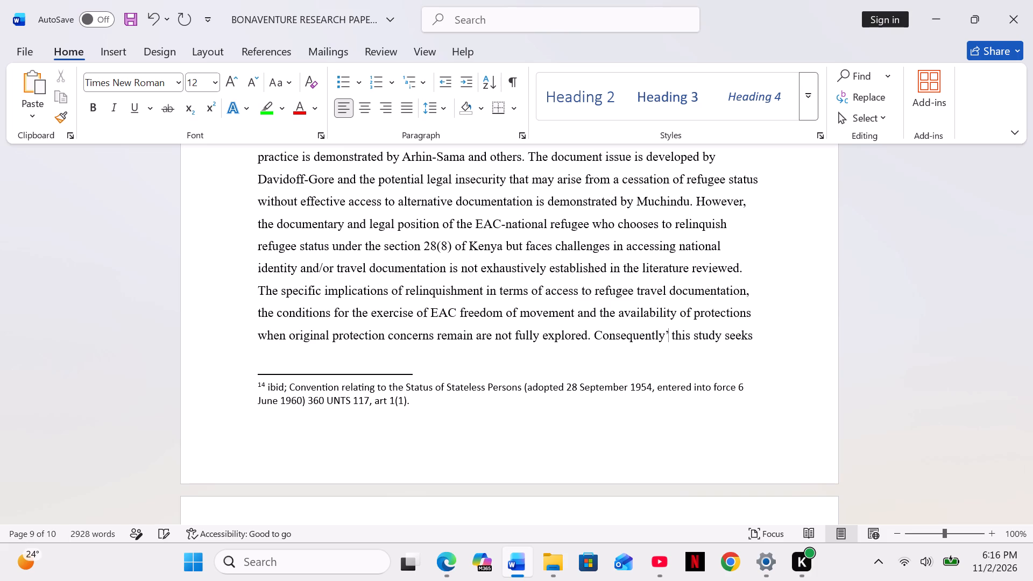
key("BackSpace")
key("comma")
Review the final sentence of section 2.4 where it runs onto page 10, along with the end of page 9.
scroll(643, 284, "down", 3)
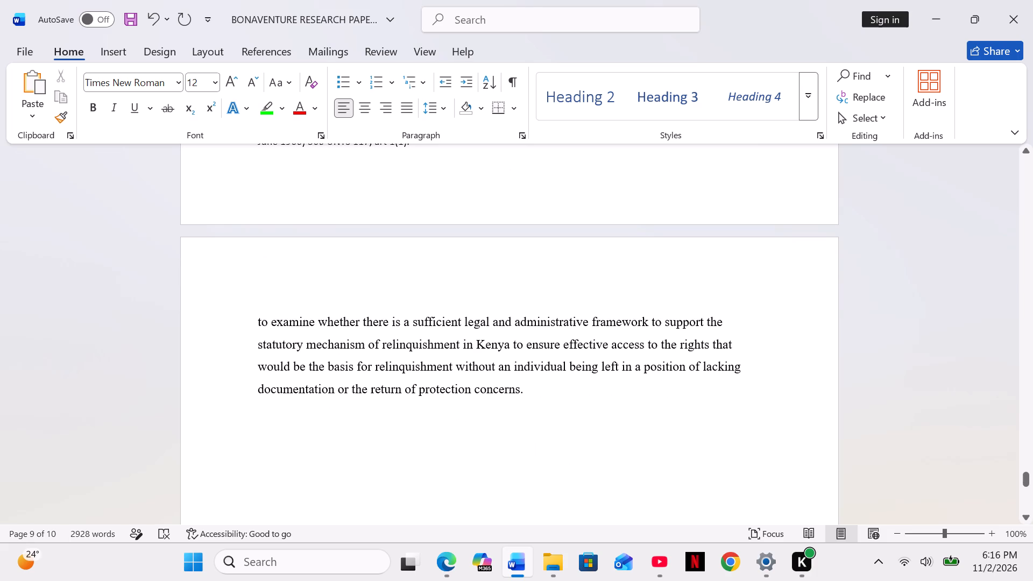
scroll(643, 284, "down", 1)
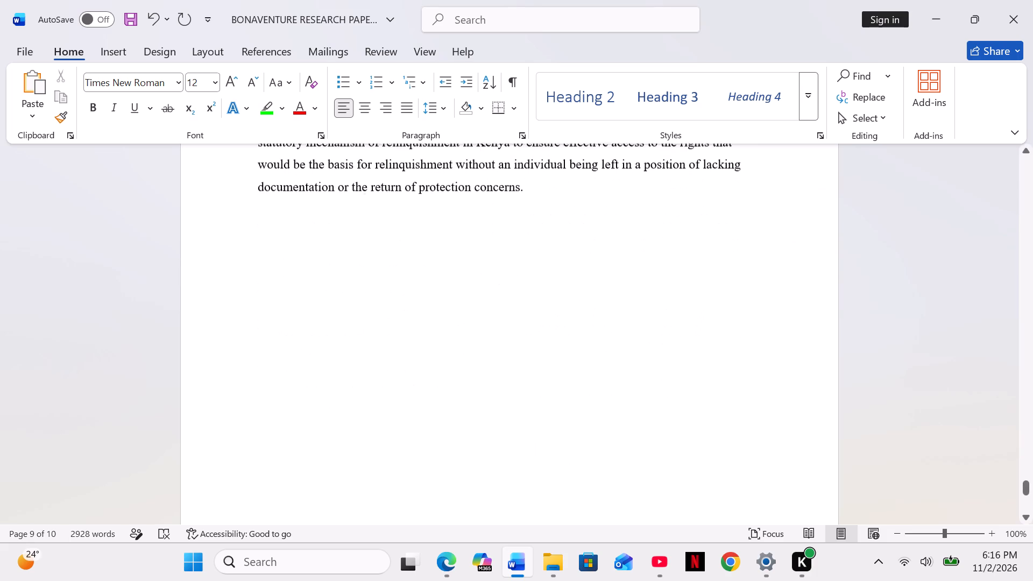
scroll(643, 284, "up", 1)
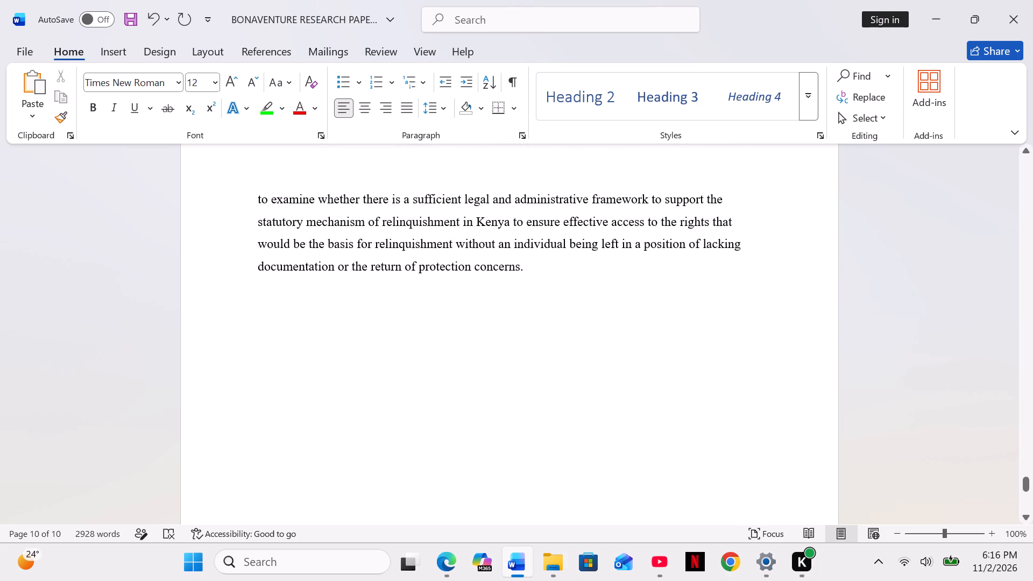
scroll(488, 427, "down", 1)
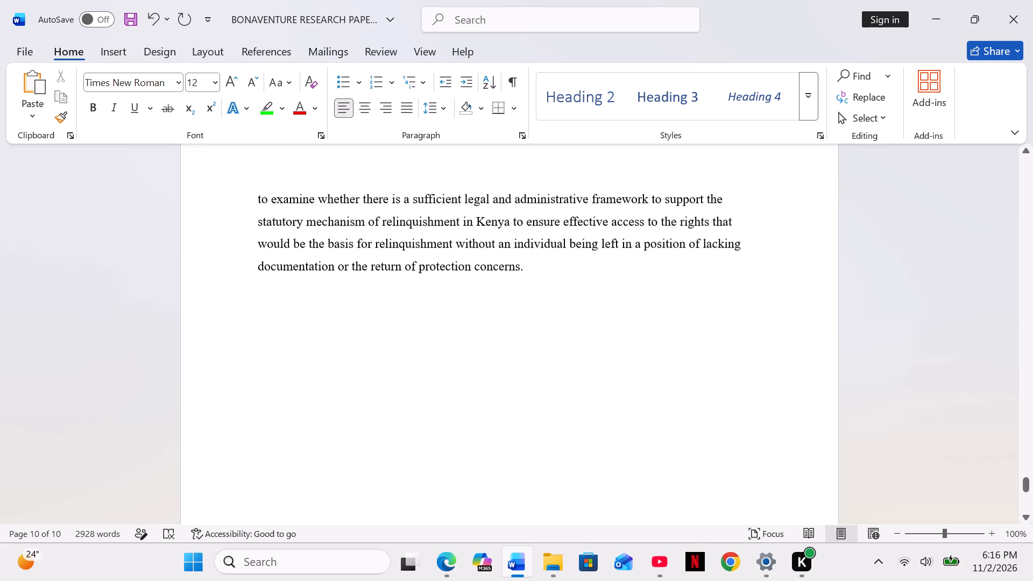
scroll(488, 427, "down", 1)
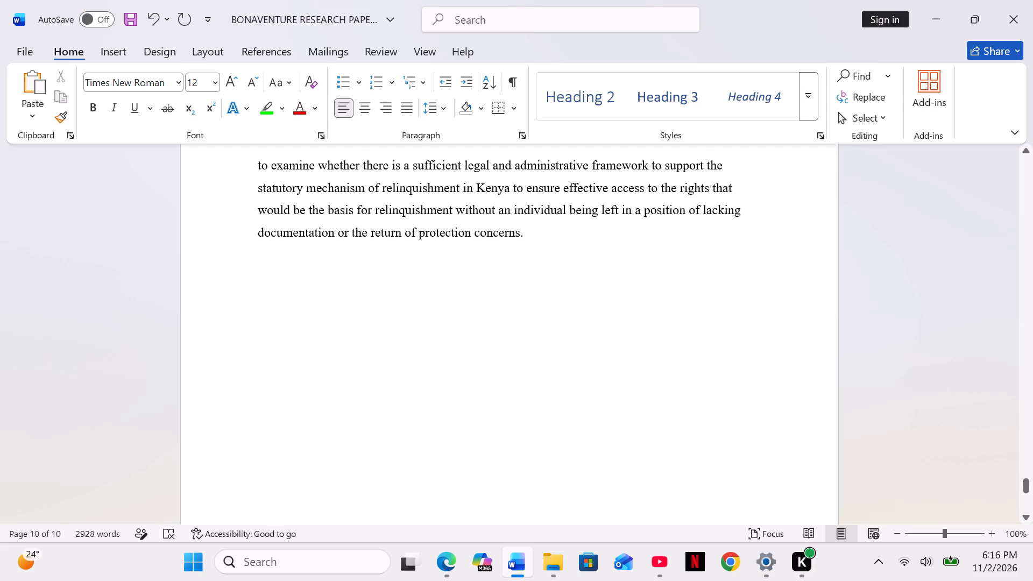
left_click(549, 238)
scroll(549, 238, "up", 2)
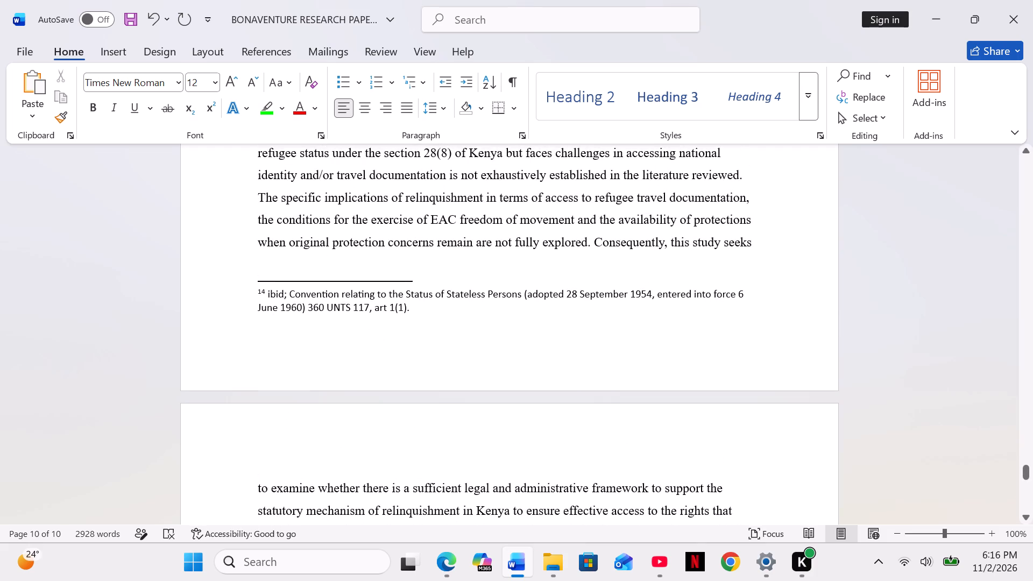
scroll(549, 238, "down", 1)
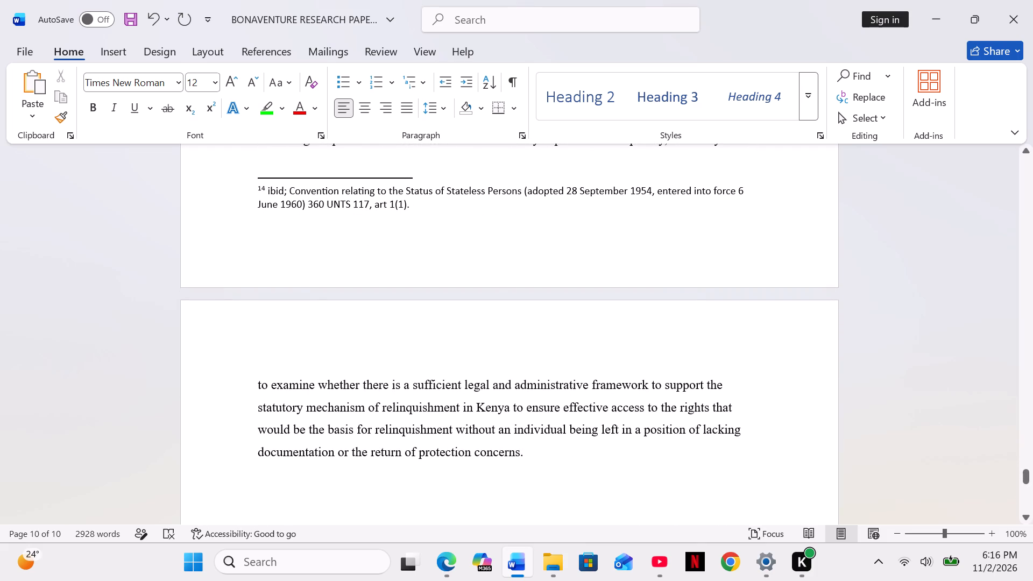
Insert "in order" after "relinquishment in Kenya" in section 2.4's final sentence on page 10.
scroll(549, 238, "down", 1)
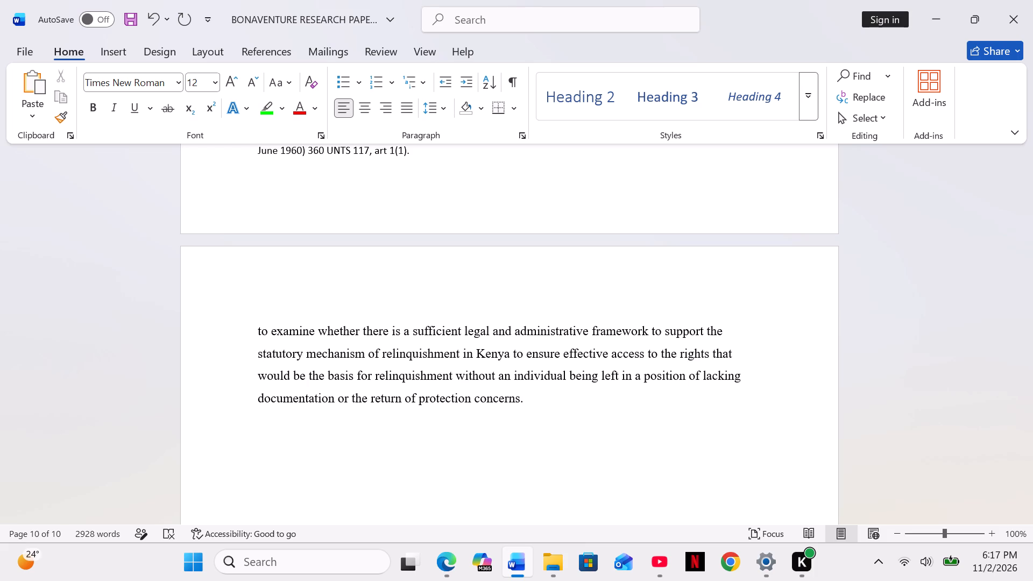
left_click(508, 357)
key("space")
type("in order")
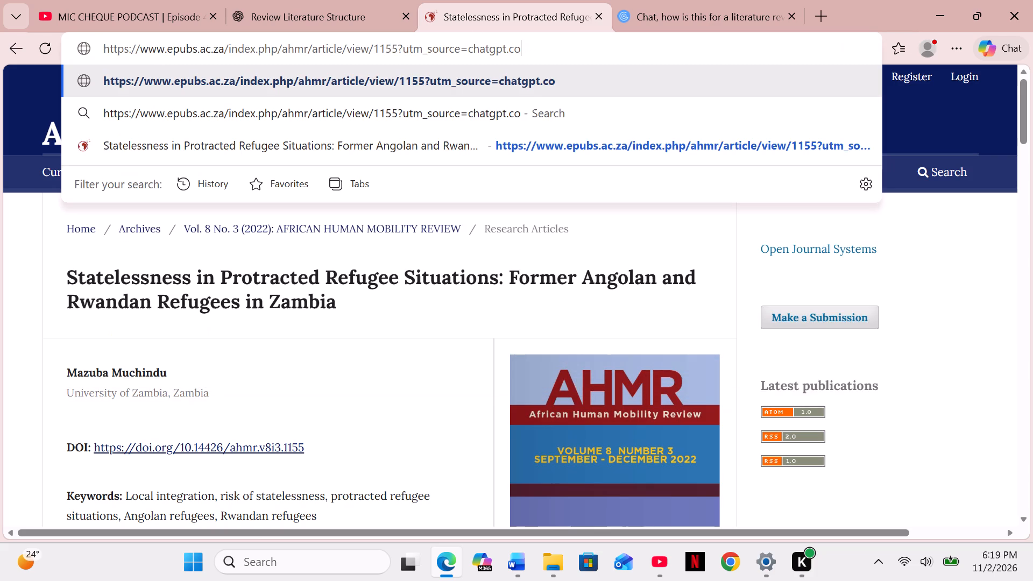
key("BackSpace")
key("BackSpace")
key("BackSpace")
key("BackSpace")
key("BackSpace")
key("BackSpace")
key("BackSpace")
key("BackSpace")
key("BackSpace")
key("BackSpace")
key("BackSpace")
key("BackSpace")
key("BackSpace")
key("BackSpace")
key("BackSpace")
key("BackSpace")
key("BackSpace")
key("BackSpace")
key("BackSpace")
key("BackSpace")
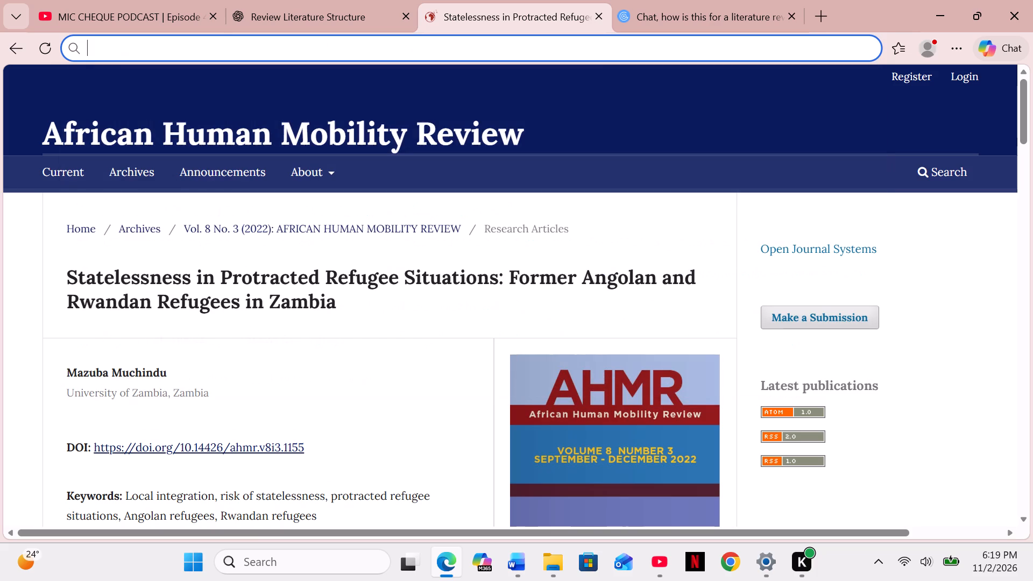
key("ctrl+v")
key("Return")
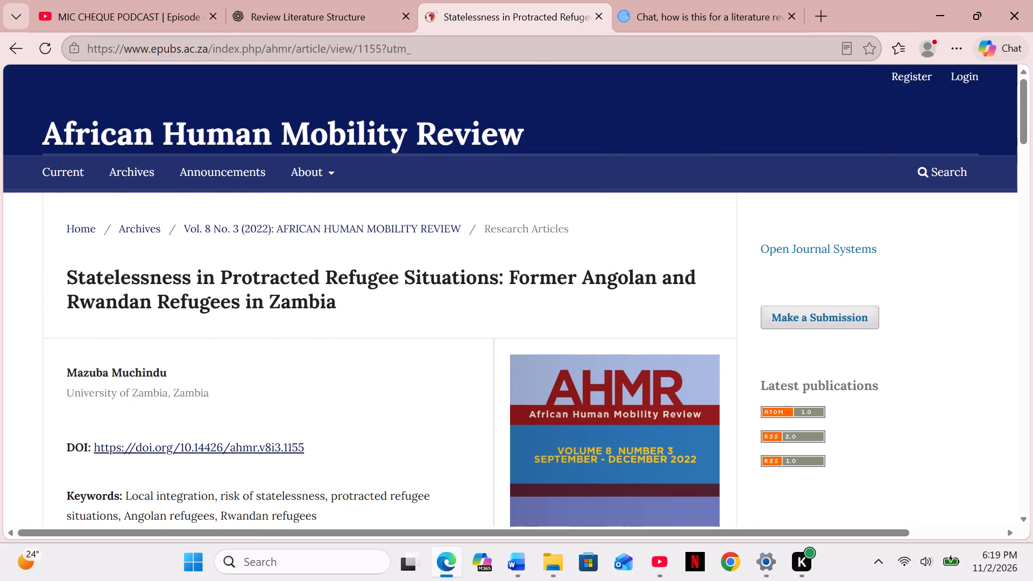
In the Word research paper, append the copied epubs.ac.za article link to the end of footnote 13, the Muchindu citation.
left_click(526, 564)
scroll(517, 466, "down", 1)
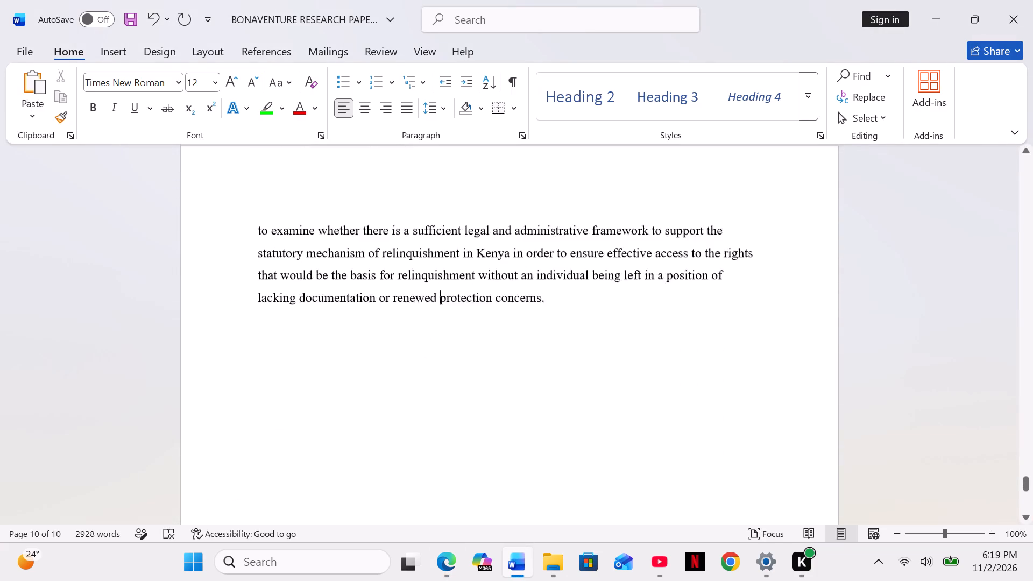
scroll(517, 466, "up", 4)
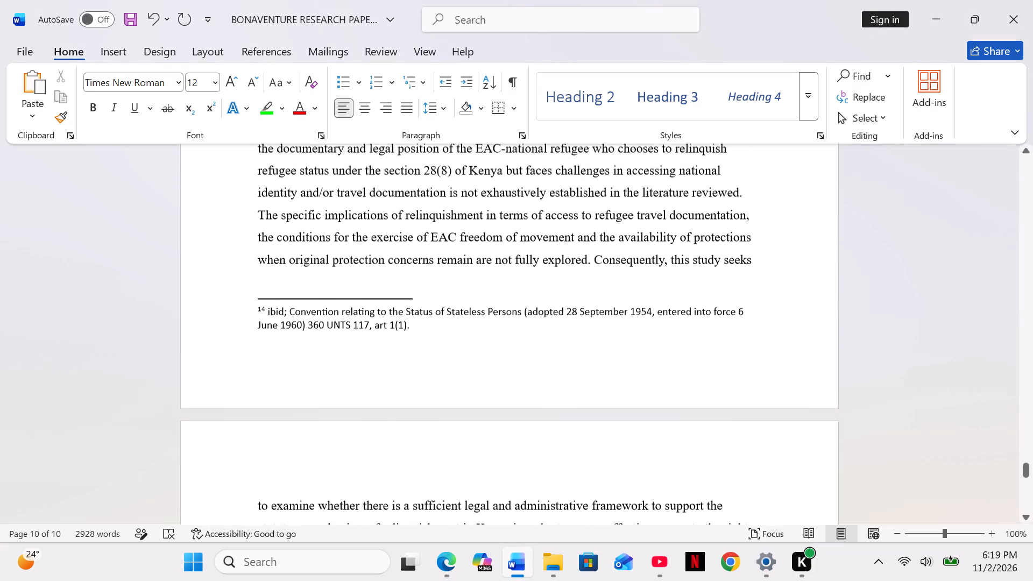
scroll(517, 466, "up", 2)
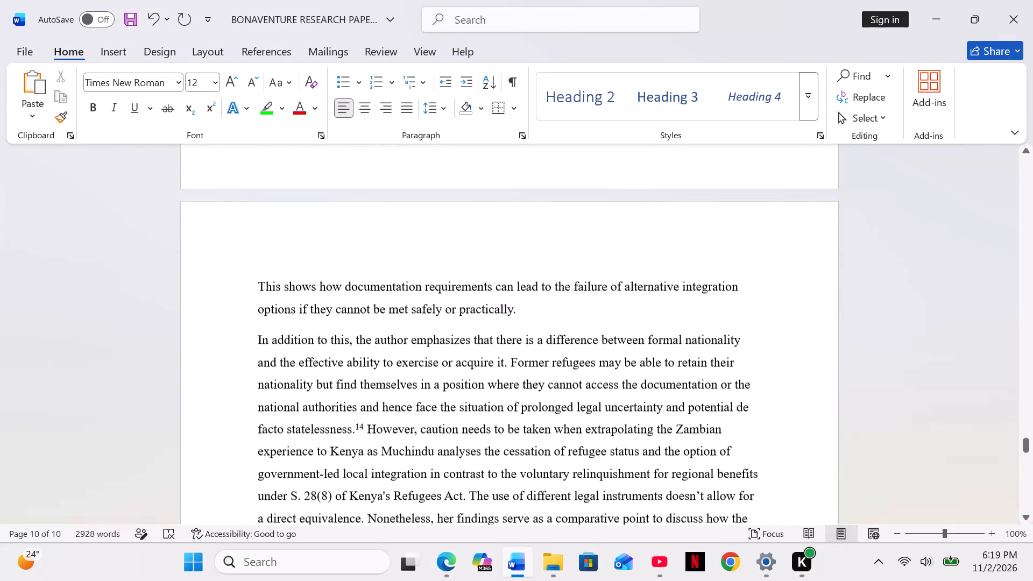
scroll(517, 466, "up", 1)
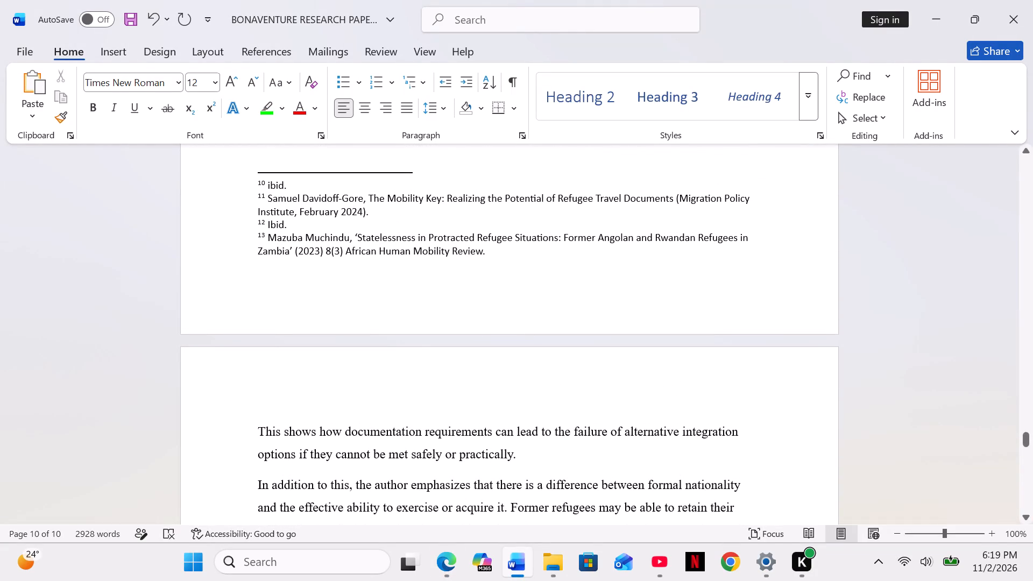
left_click(522, 268)
key("space")
key("ctrl+v")
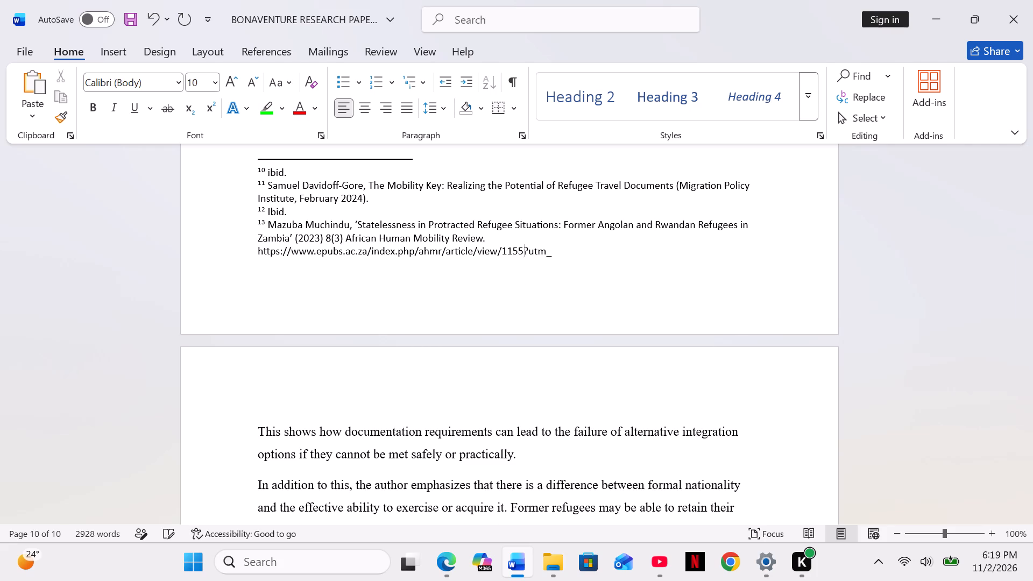
scroll(498, 247, "up", 3)
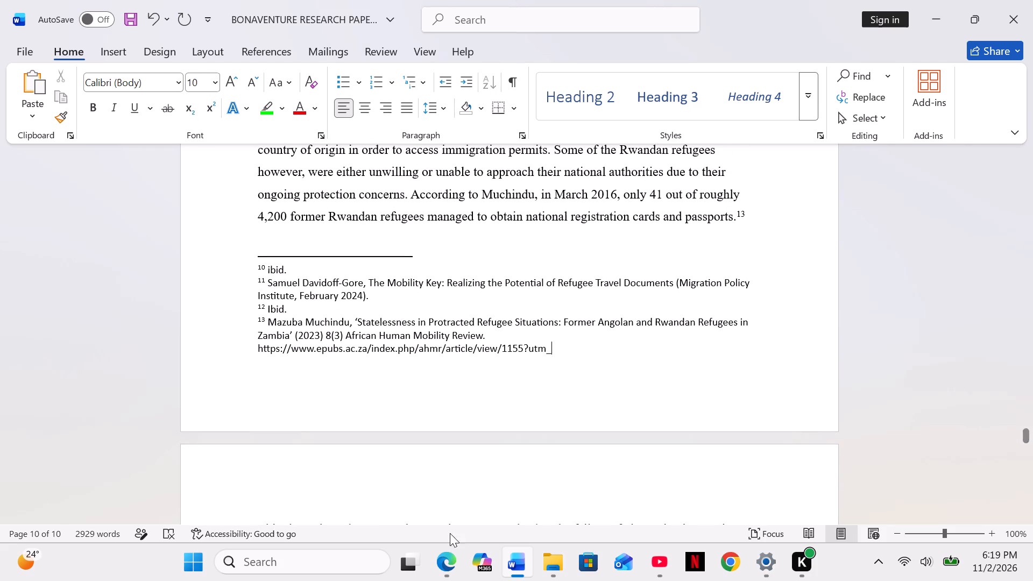
Back in the browser's ChatGPT reply, open source 3's Migration Policy Institute online version and close the African Human Mobility Review page.
left_click(448, 557)
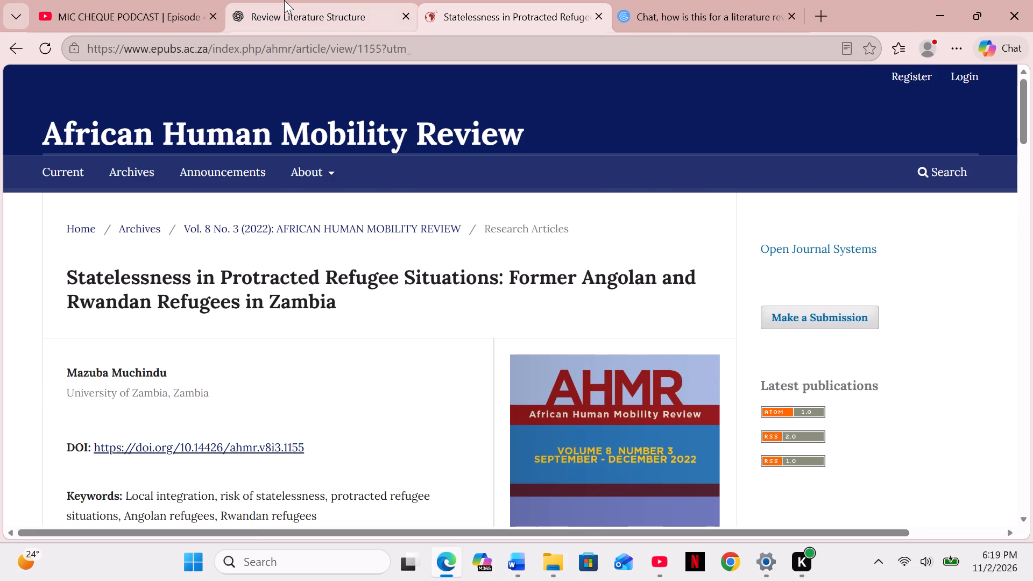
left_click(284, 0)
scroll(454, 287, "up", 2)
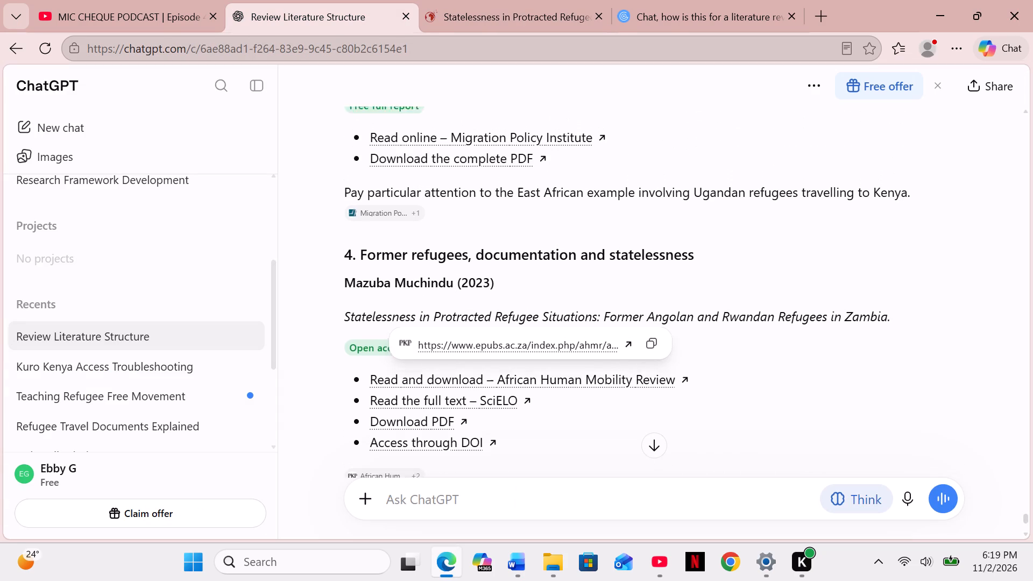
scroll(454, 287, "up", 1)
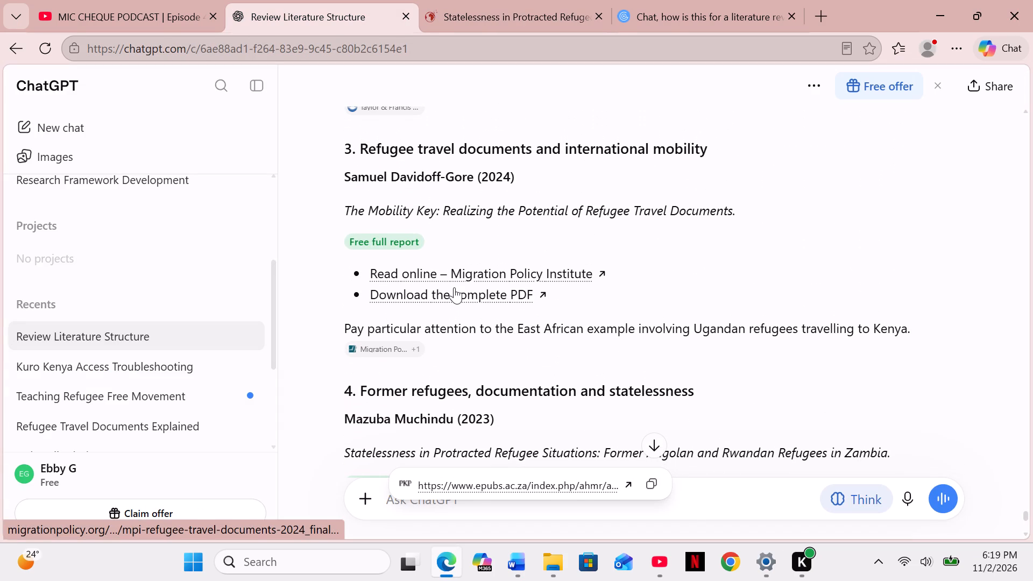
left_click(478, 274)
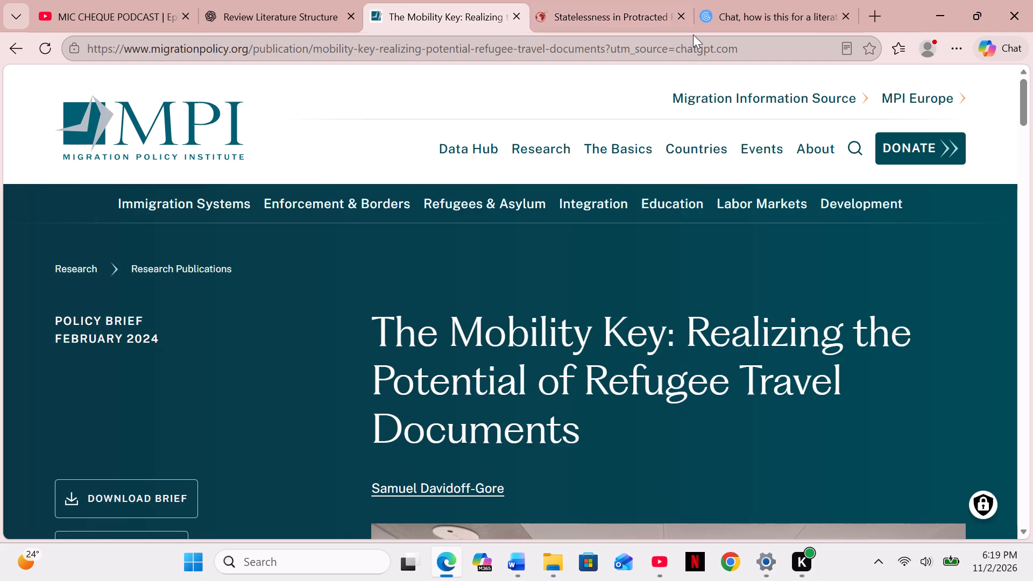
left_click(682, 20)
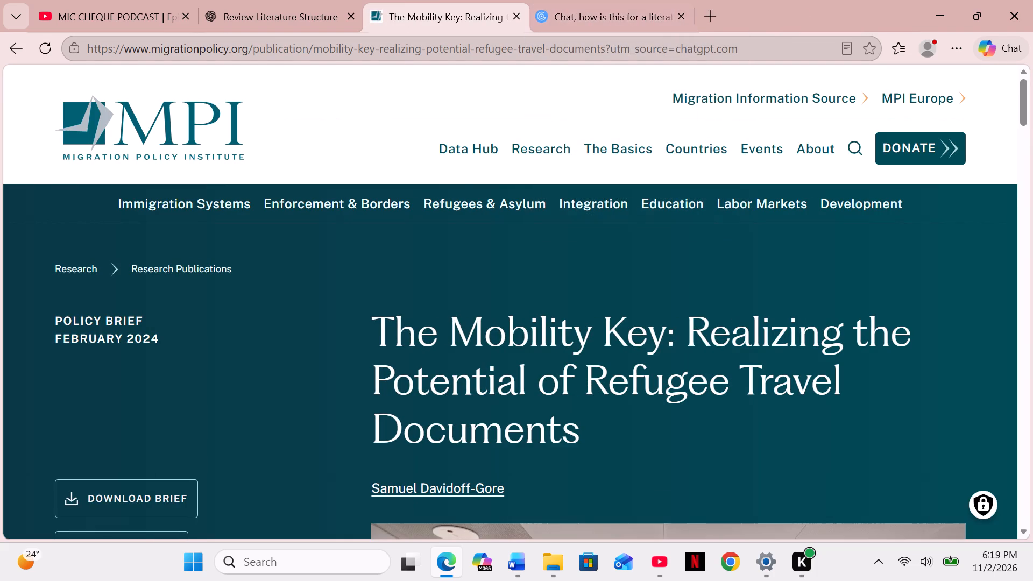
Copy the "Mobility Key" page's address up to "travel-documents?utm_" and reload the page with that shortened address.
left_click_drag(635, 56, 196, 42)
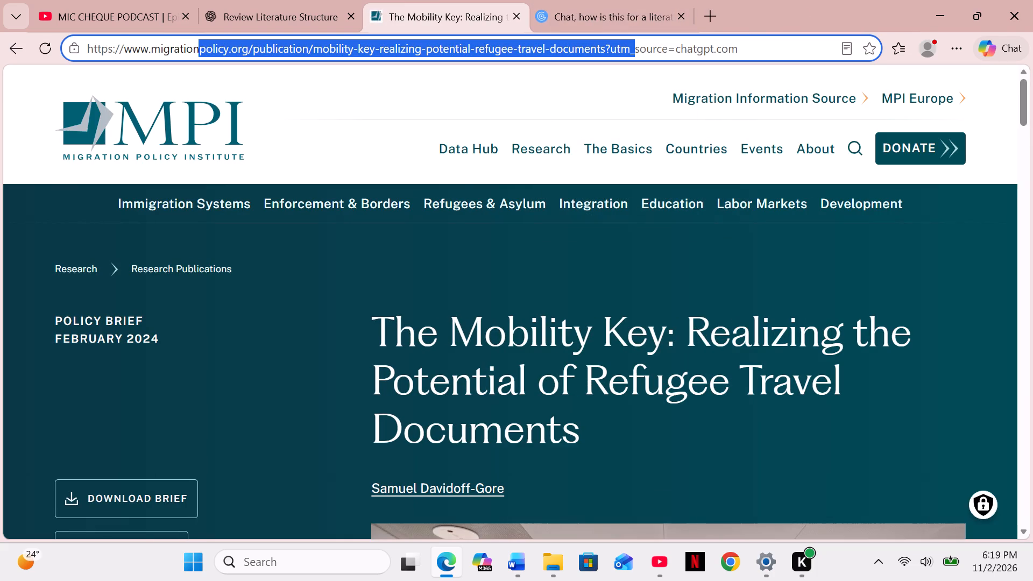
left_click_drag(196, 42, 23, 48)
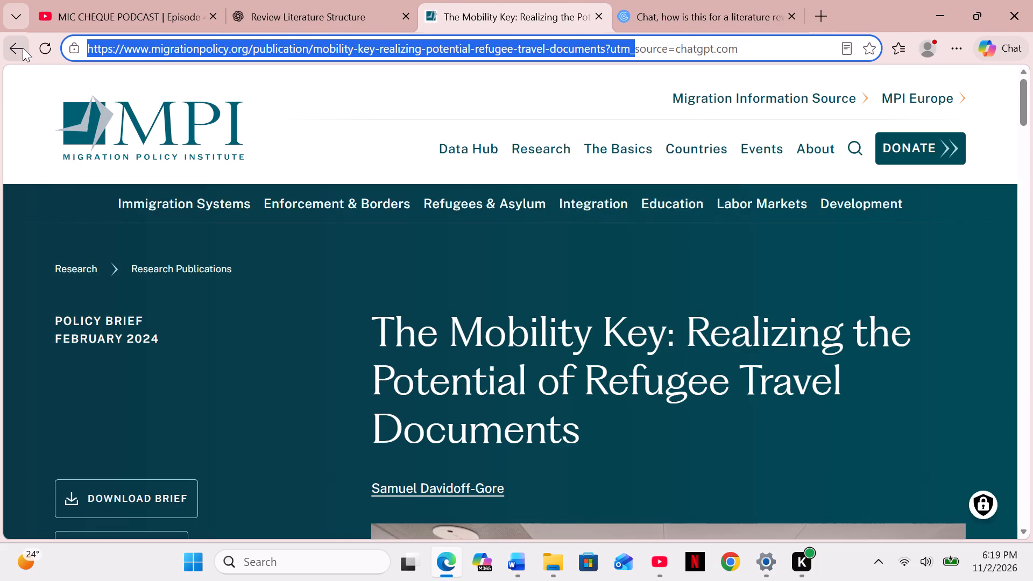
key("ctrl+c")
key("BackSpace")
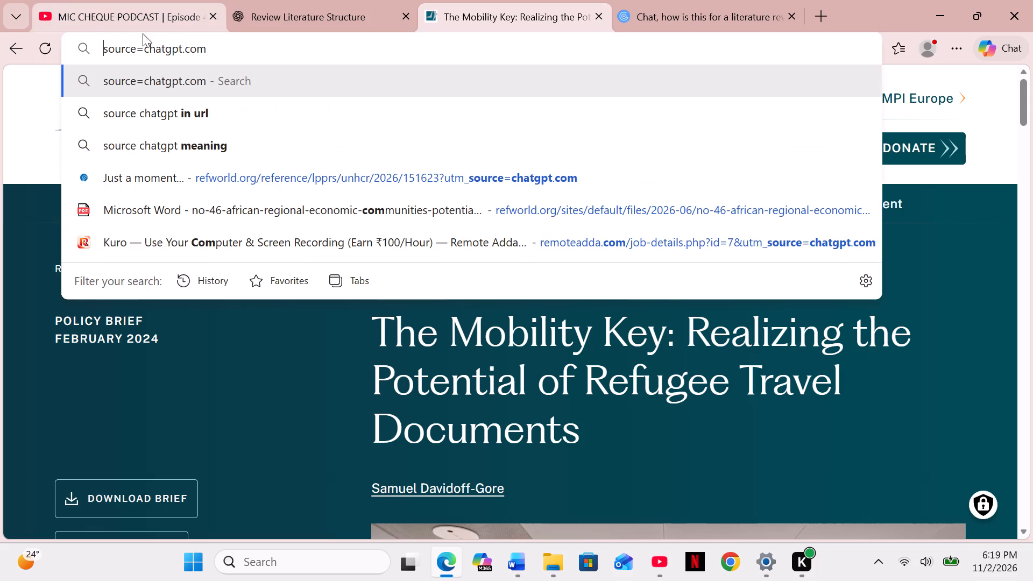
left_click_drag(224, 47, 73, 49)
key("BackSpace")
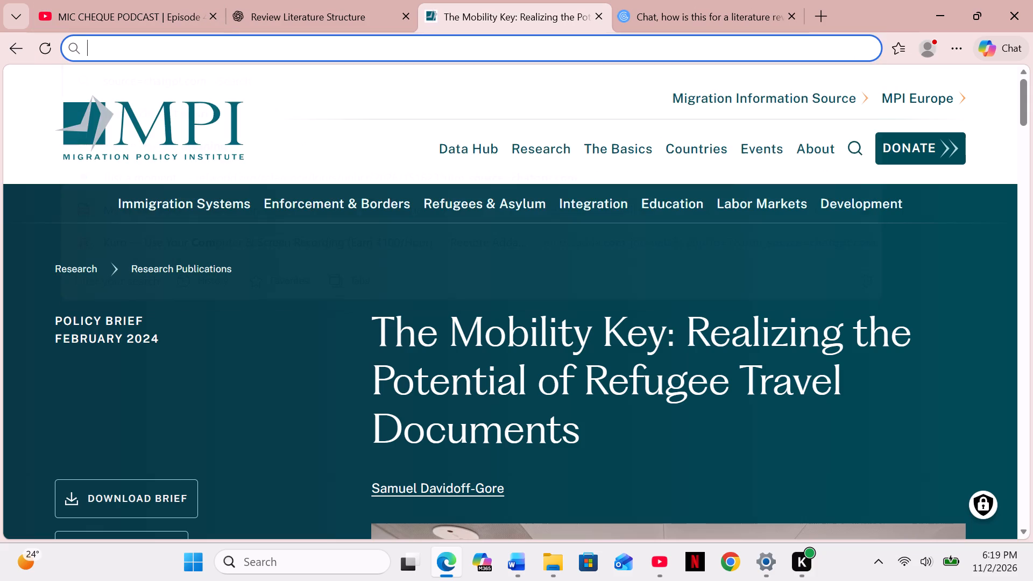
key("ctrl+v")
key("Return")
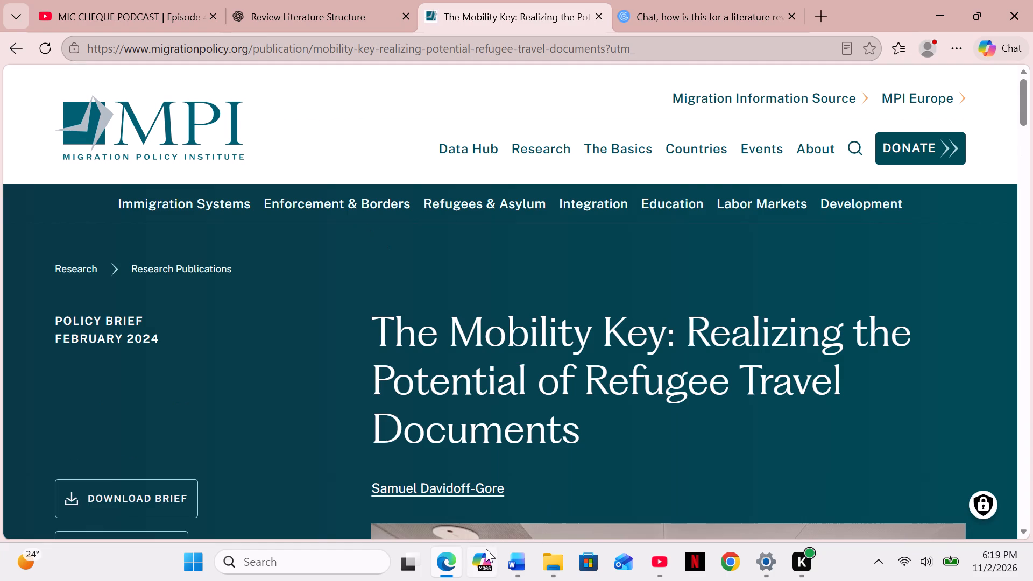
In Word, append the copied migrationpolicy.org link to the end of footnote 11, the "Mobility Key" citation.
left_click(506, 552)
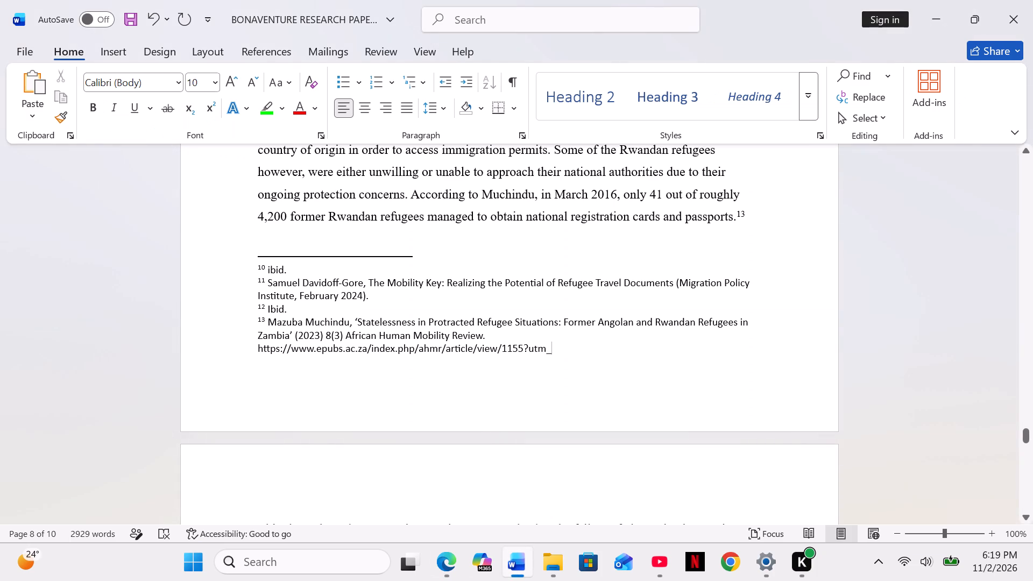
left_click(426, 309)
left_click(408, 303)
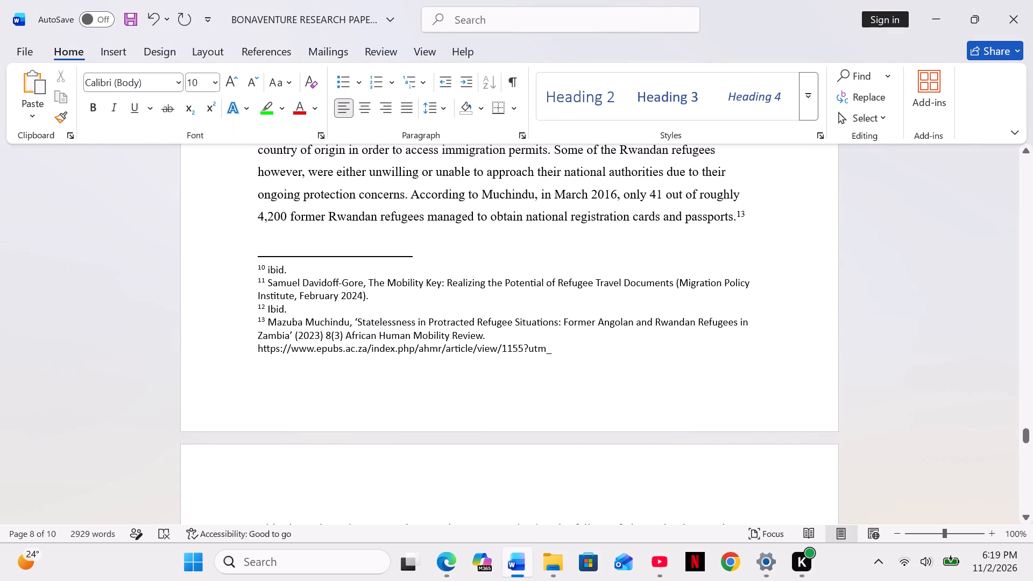
left_click(377, 291)
key("space")
key("ctrl+v")
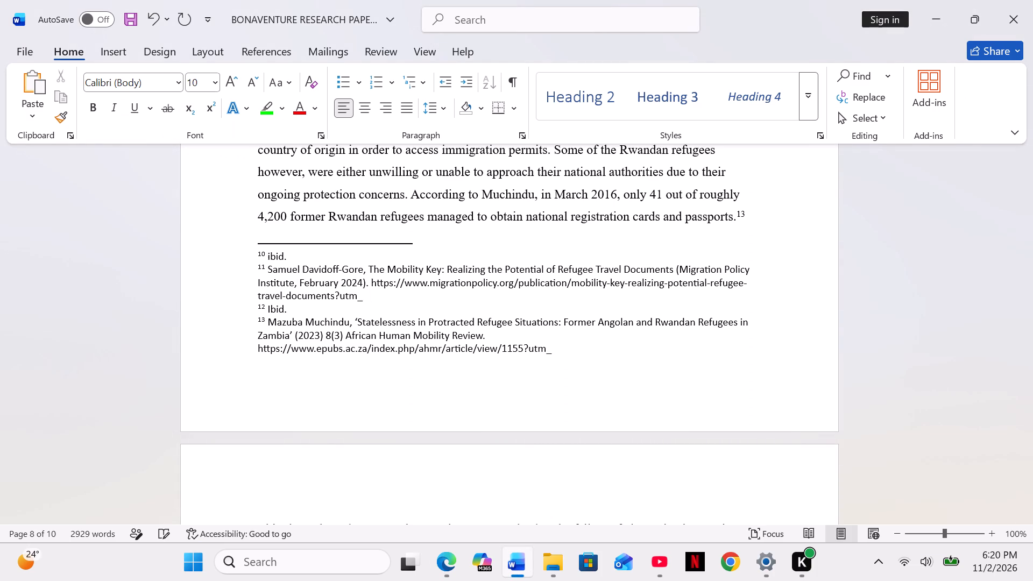
Return to the browser's ChatGPT conversation and open source 2's full ECOWAS mobility article on Taylor & Francis.
left_click(449, 563)
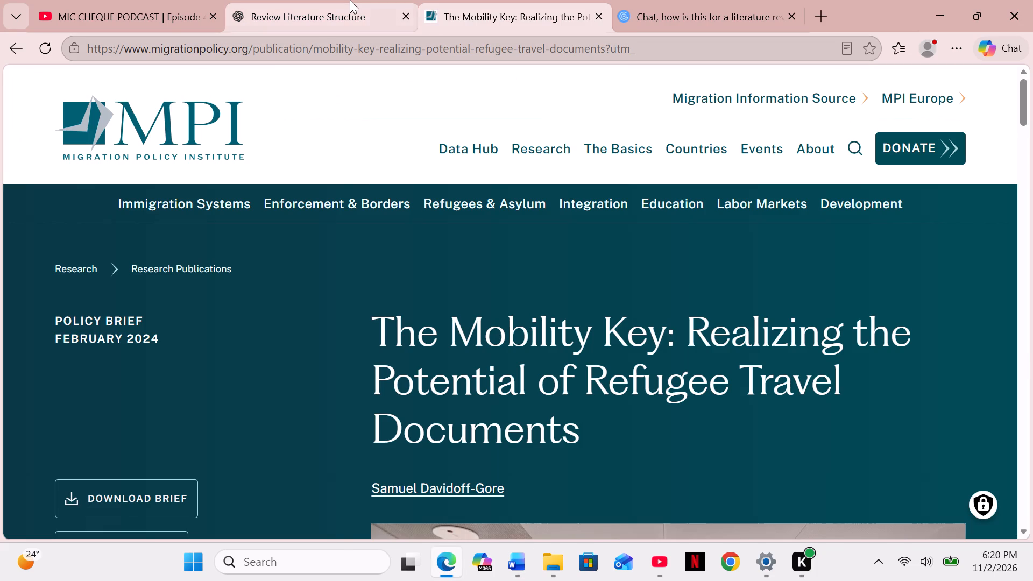
left_click(350, 0)
scroll(541, 317, "up", 2)
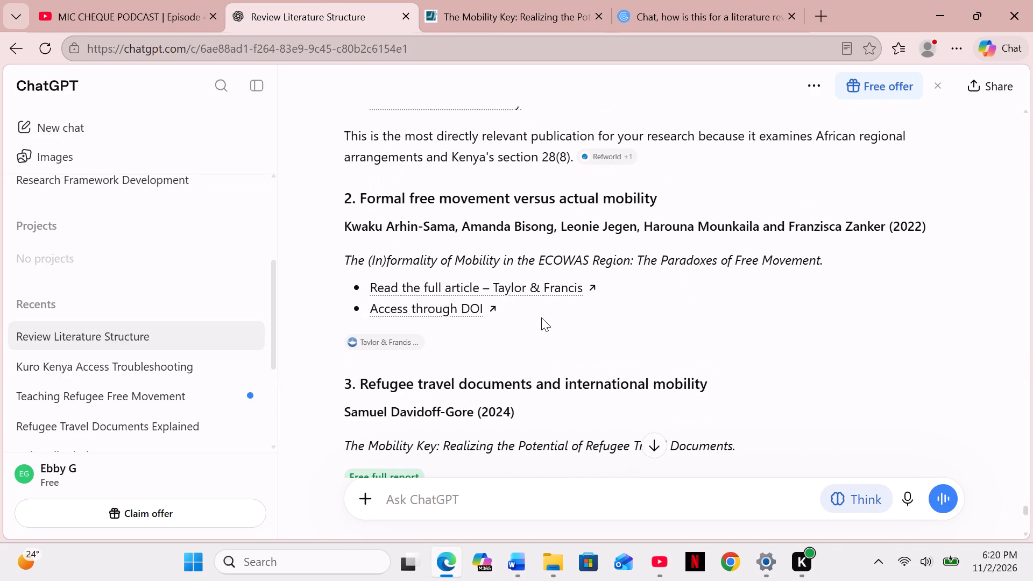
left_click(564, 287)
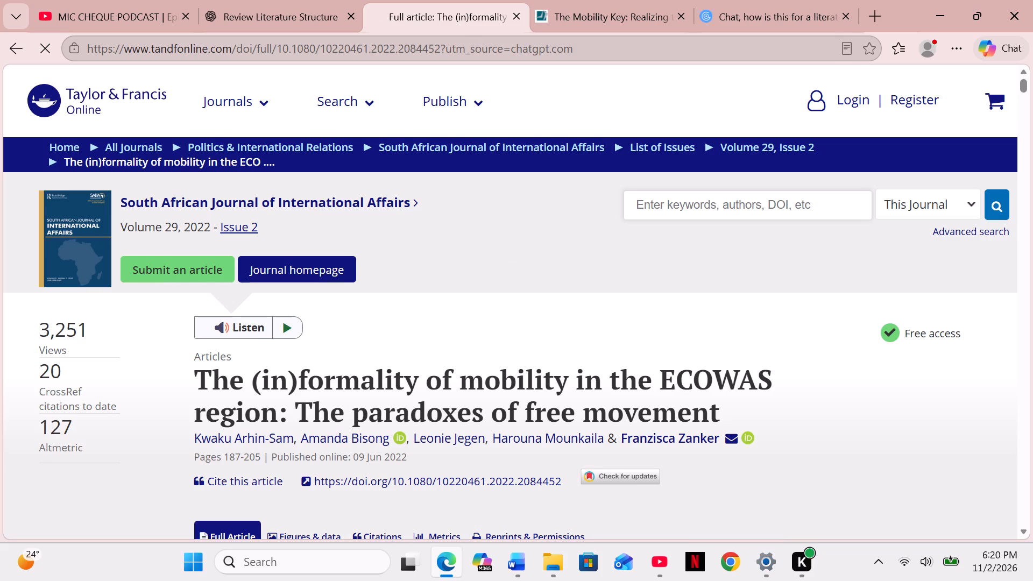
Copy the ECOWAS mobility article's address up to "10220461.2022.2084452?" and reload the page with that shortened address.
left_click_drag(445, 48, 86, 31)
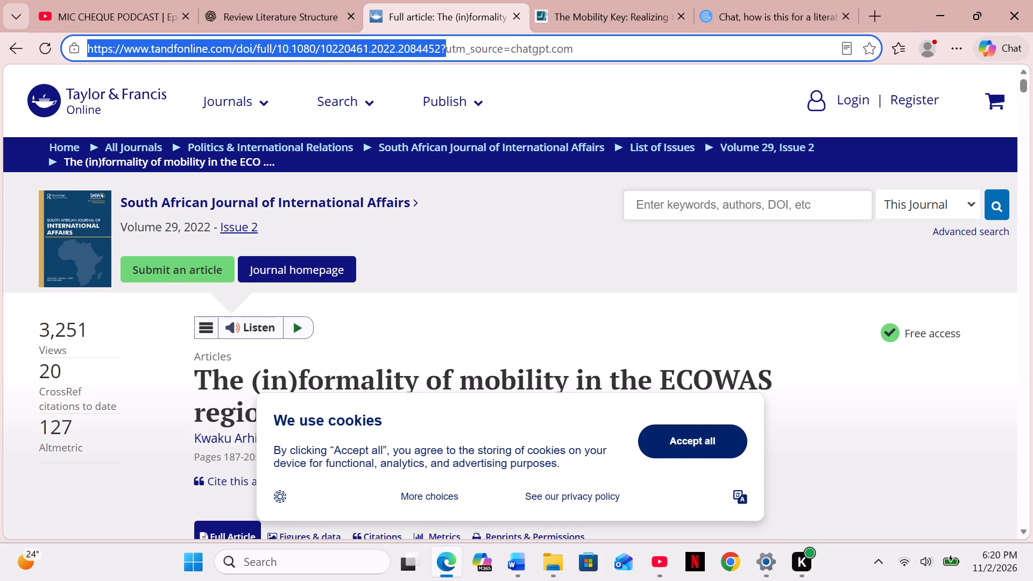
left_click_drag(86, 31, 74, 35)
key("ctrl+c")
key("BackSpace")
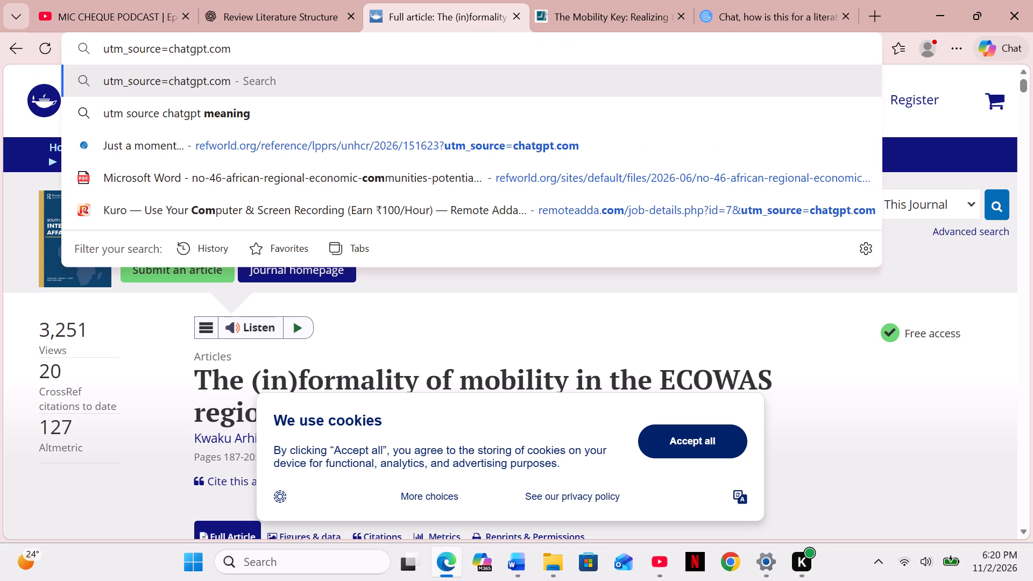
left_click_drag(231, 47, 30, 14)
key("BackSpace")
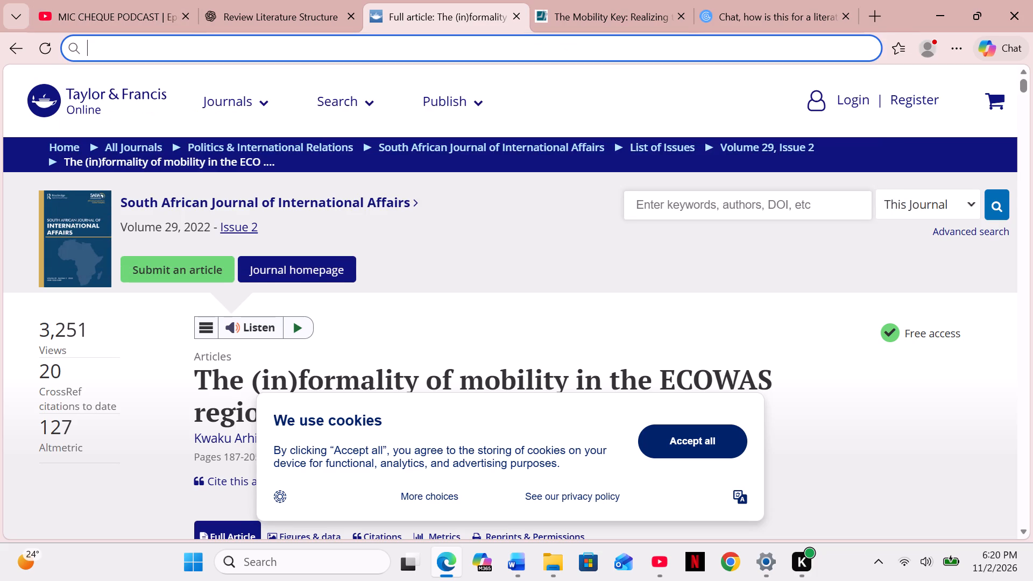
key("ctrl+v")
key("Return")
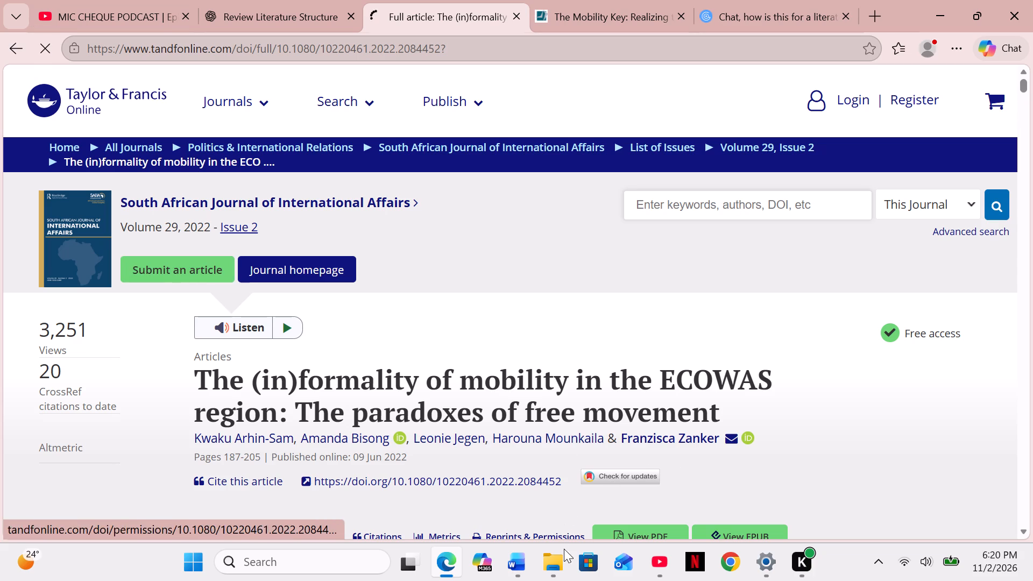
In Word, append the copied tandfonline.com link to the end of footnote 9, the ECOWAS mobility citation.
left_click(526, 575)
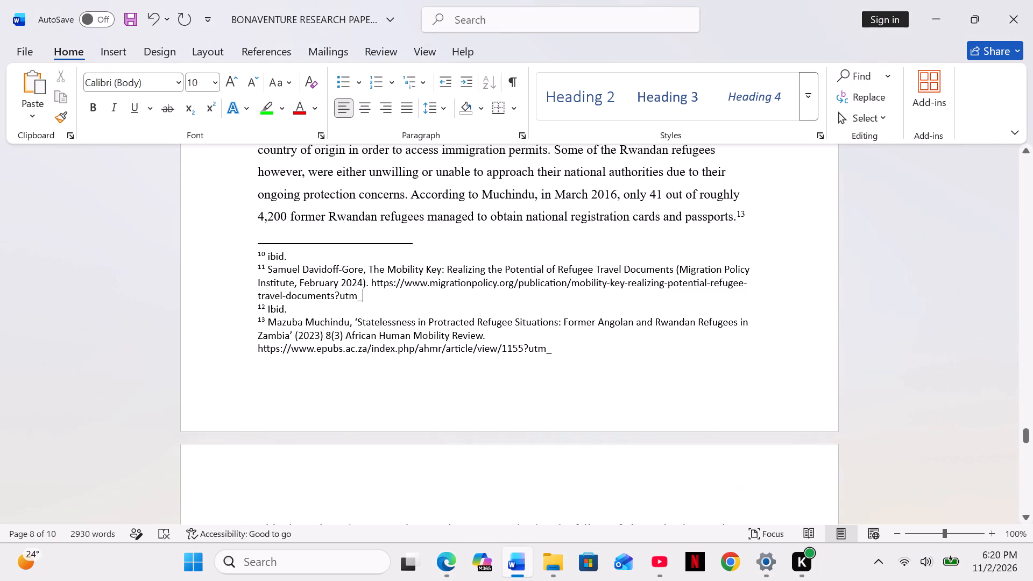
scroll(522, 350, "up", 4)
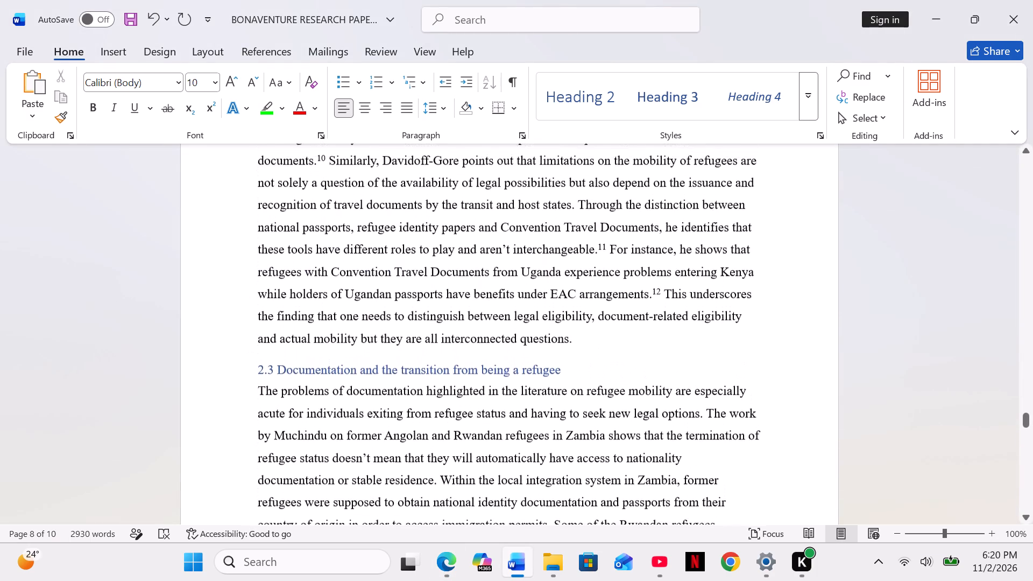
scroll(522, 350, "up", 2)
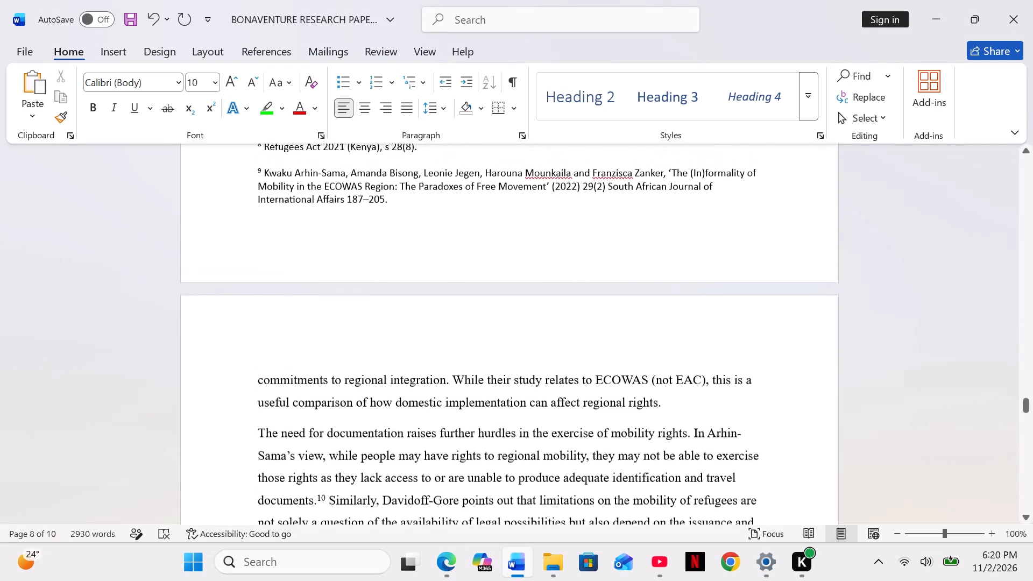
scroll(522, 350, "up", 2)
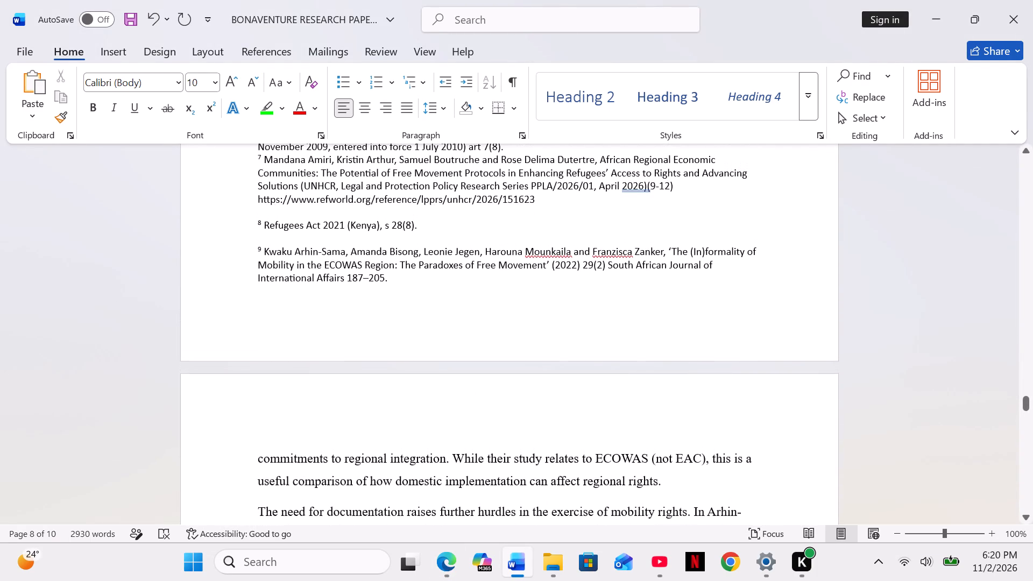
left_click(480, 288)
key("space")
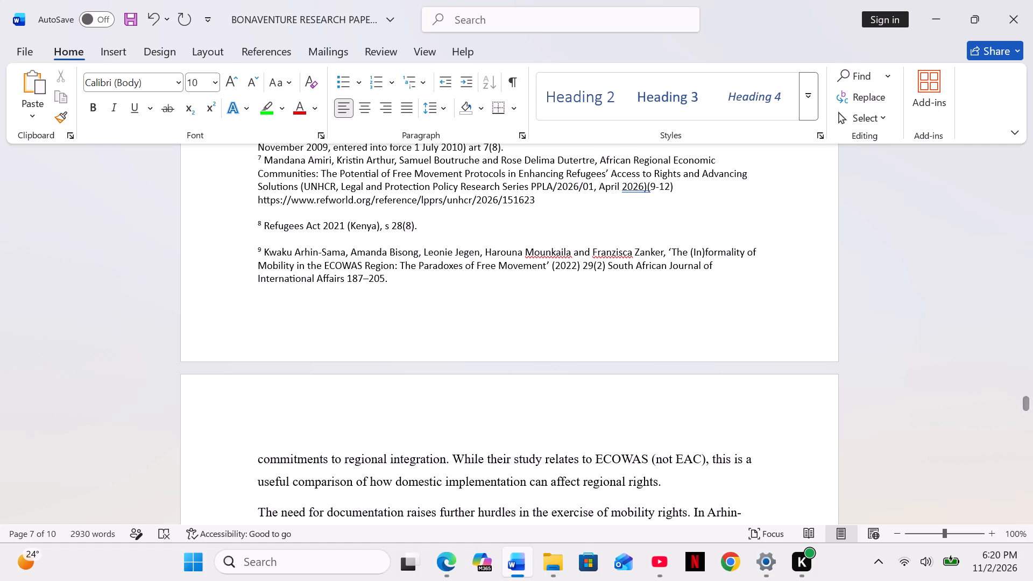
key("ctrl+v")
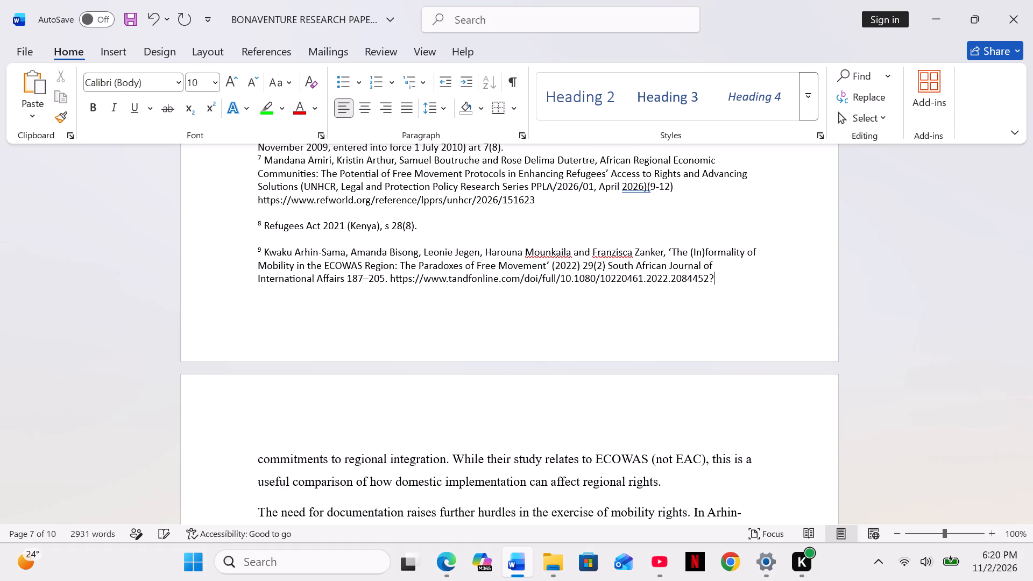
left_click(456, 560)
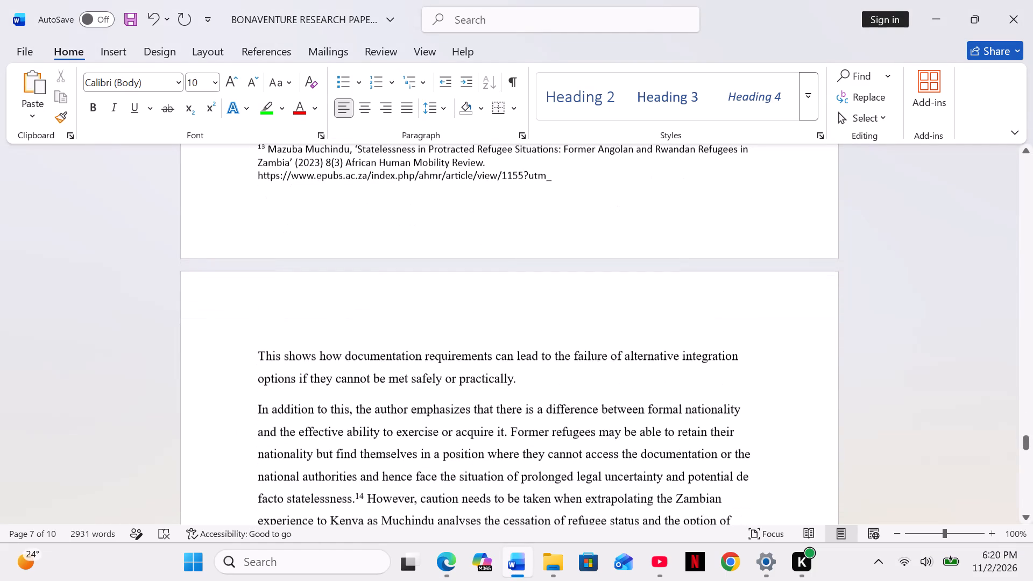
scroll(568, 251, "up", 1)
left_click_drag(568, 297, 532, 300)
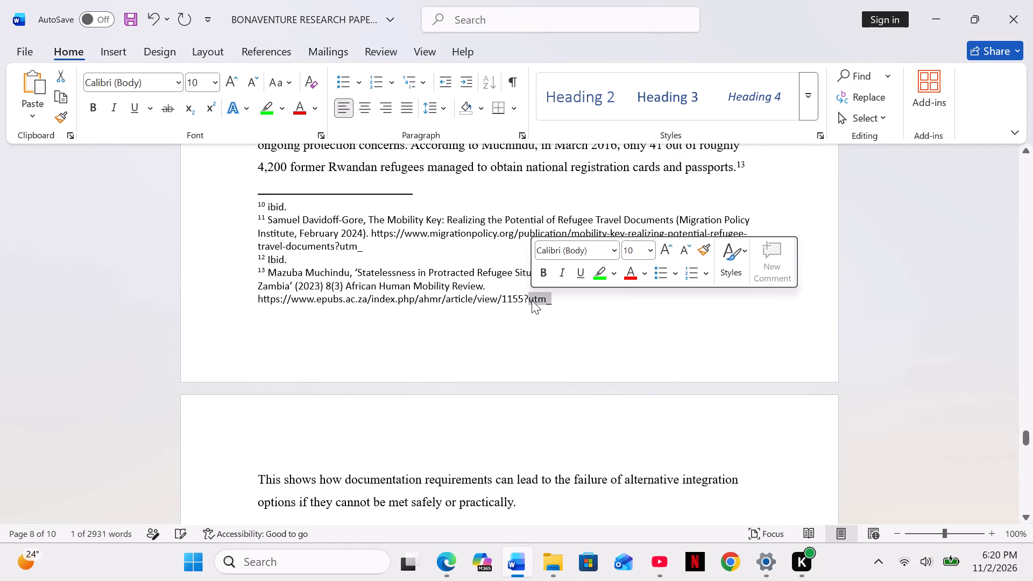
key("BackSpace")
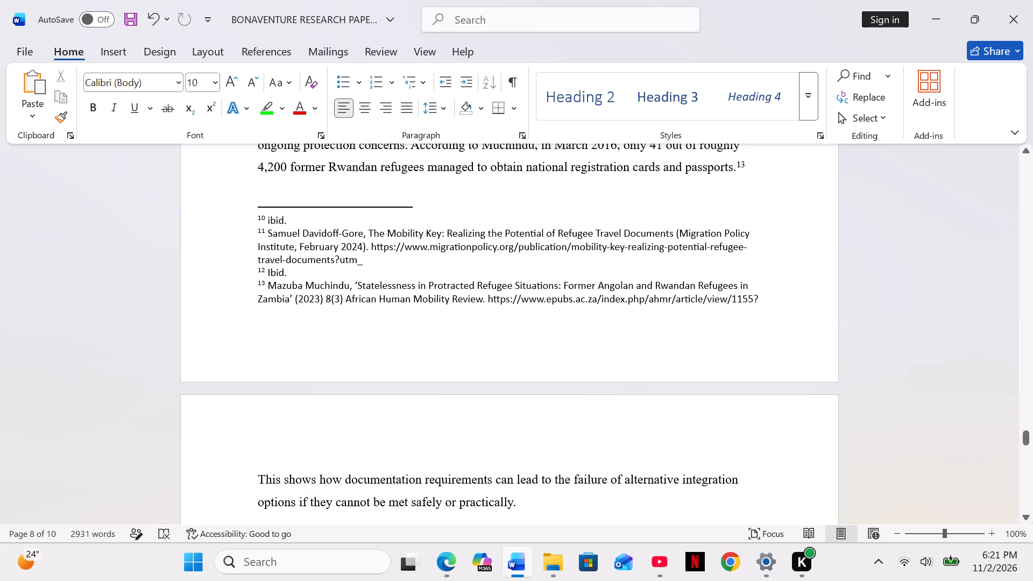
left_click_drag(369, 261, 344, 262)
left_click_drag(344, 262, 339, 260)
key("BackSpace")
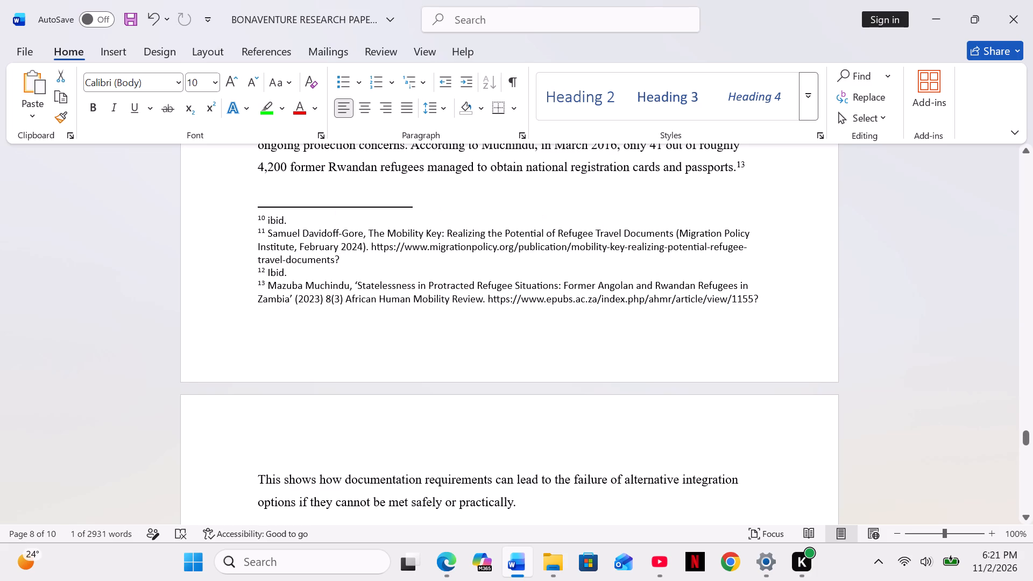
Look over the rest of the literature review, including section 2.4 and footnote 14, through to the document's end.
scroll(339, 260, "down", 4)
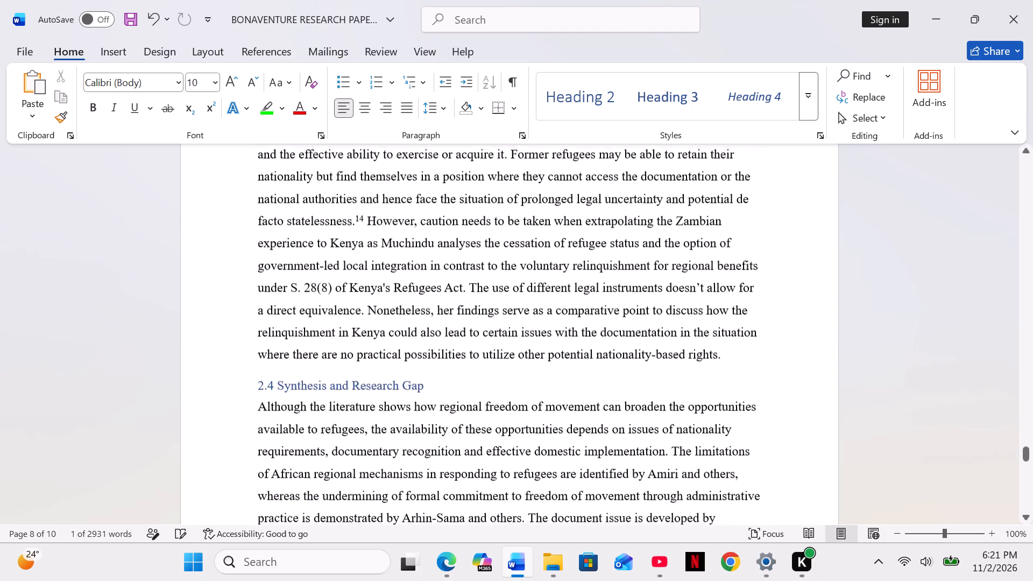
scroll(339, 260, "down", 2)
scroll(339, 260, "up", 1)
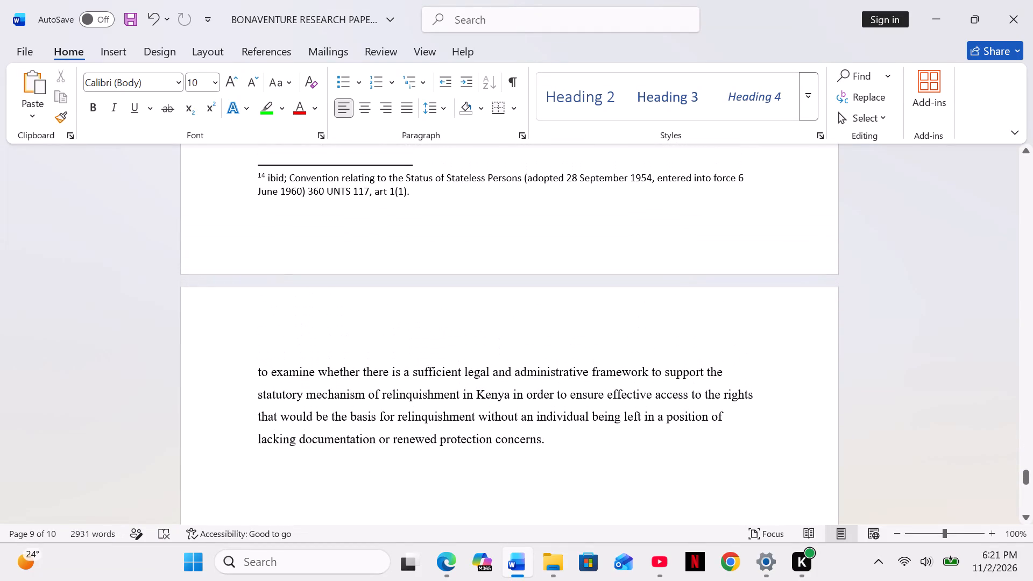
scroll(584, 319, "down", 3)
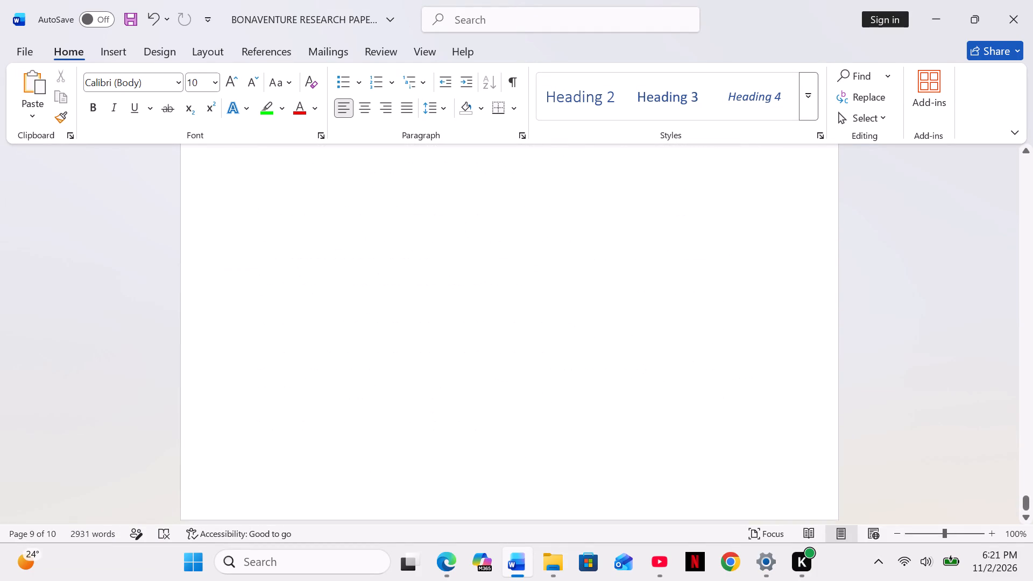
scroll(584, 319, "up", 13)
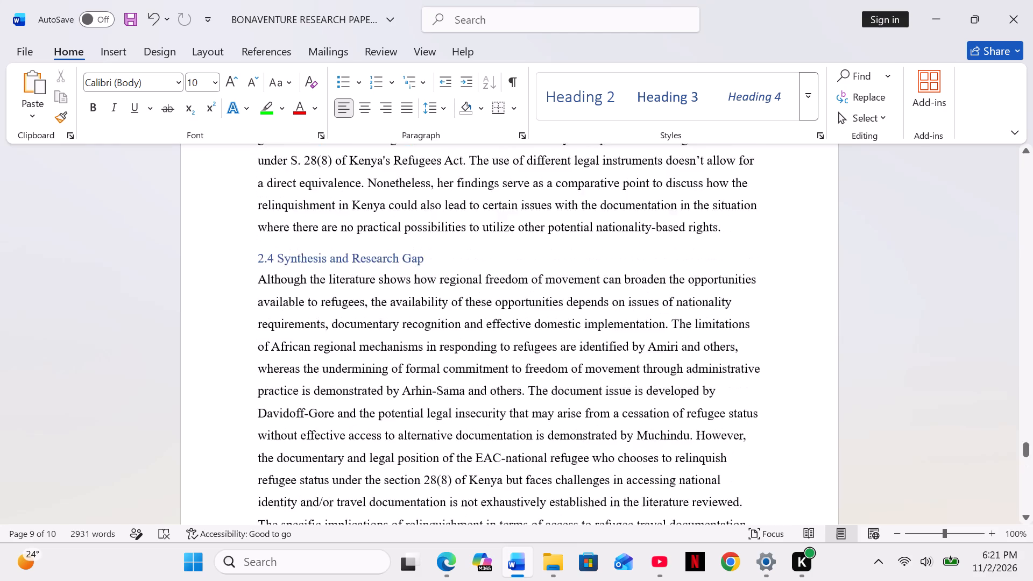
Select the paper's whole body text from the title to the last paragraph and set it to Times New Roman, size 12.
scroll(584, 319, "up", 20)
scroll(584, 319, "up", 13)
scroll(513, 284, "up", 6)
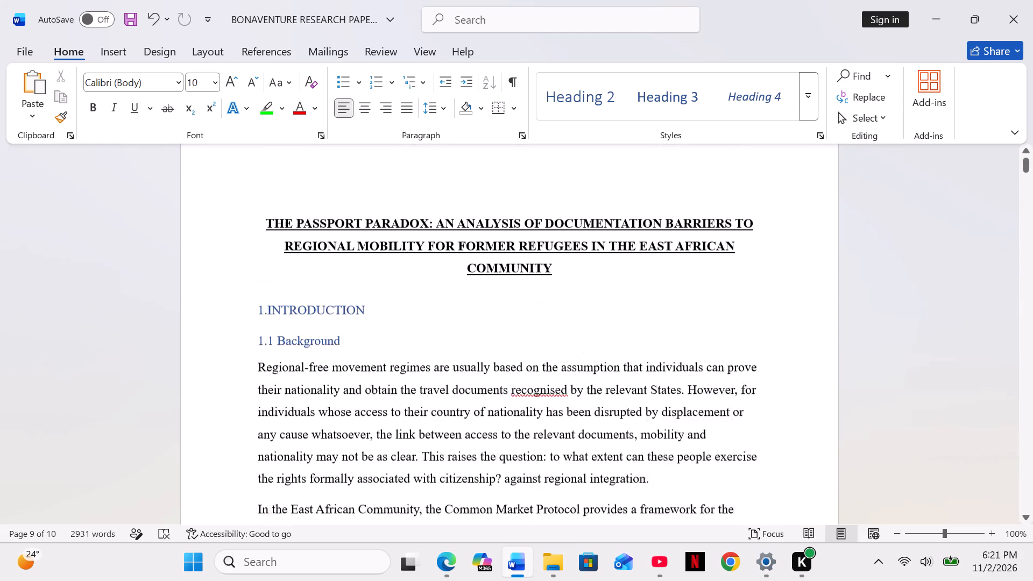
scroll(456, 260, "up", 4)
left_click_drag(265, 244, 343, 305)
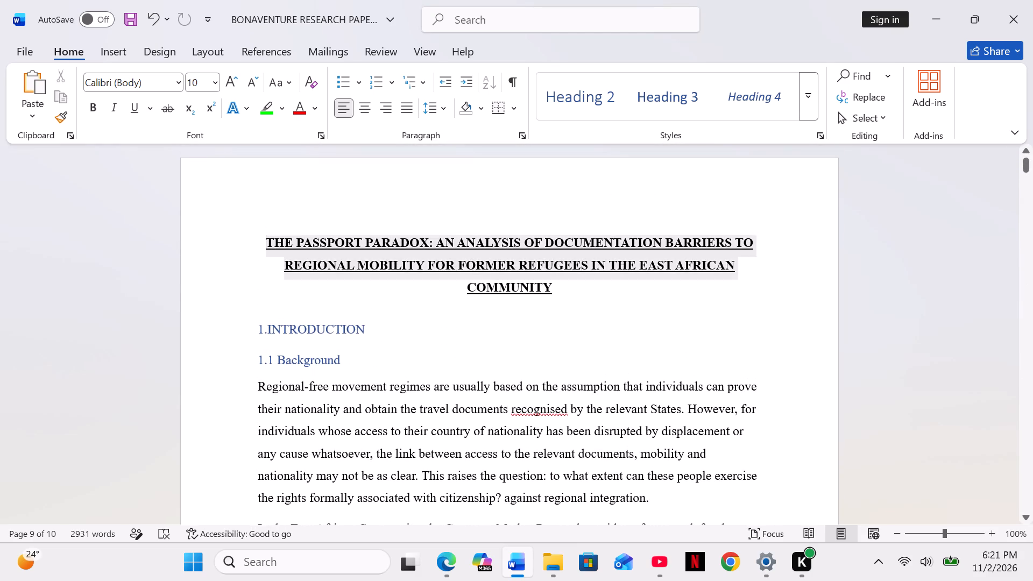
left_click_drag(343, 305, 395, 580)
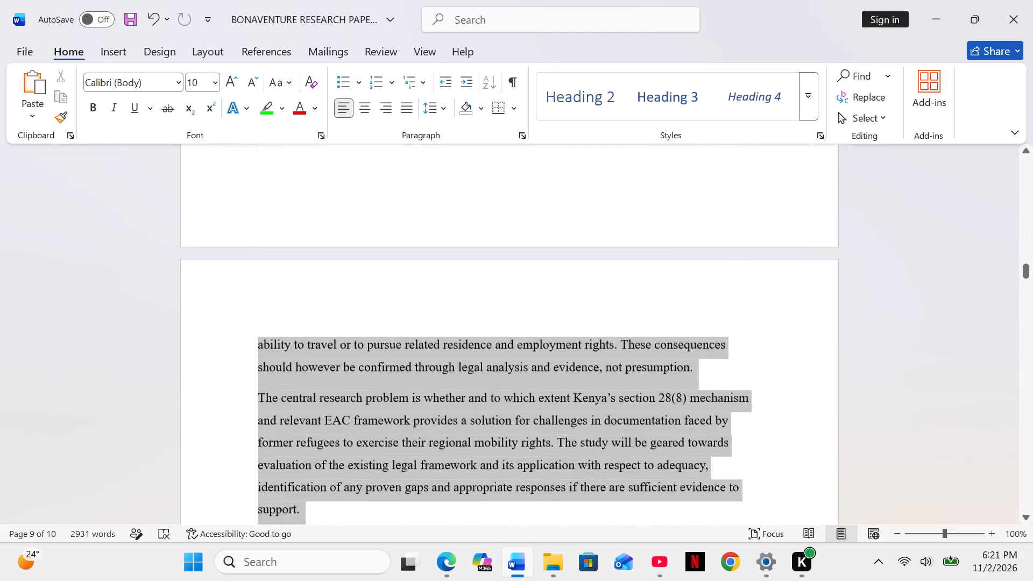
left_click_drag(395, 580, 394, 580)
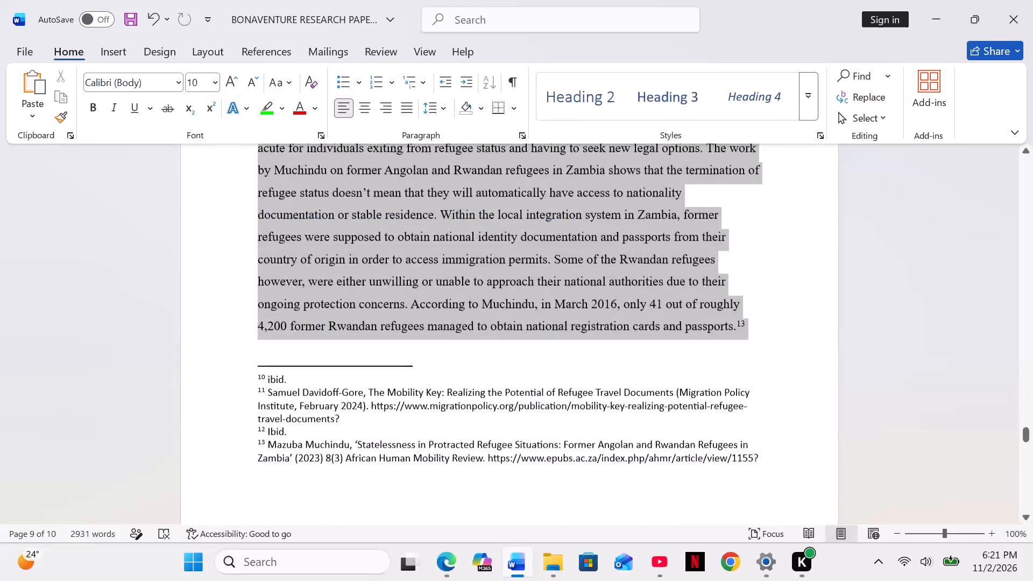
left_click_drag(394, 580, 563, 315)
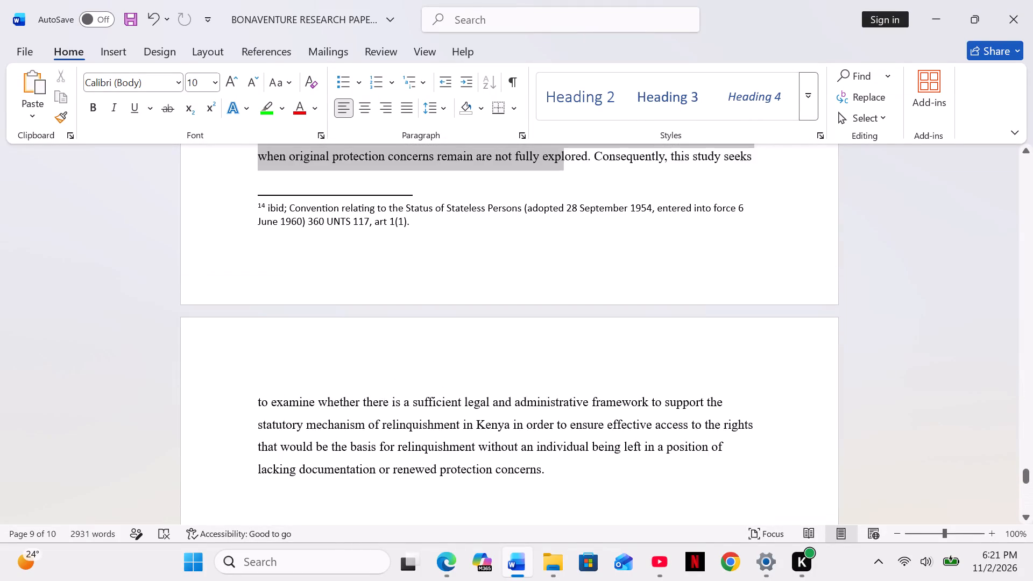
left_click_drag(563, 315, 562, 505)
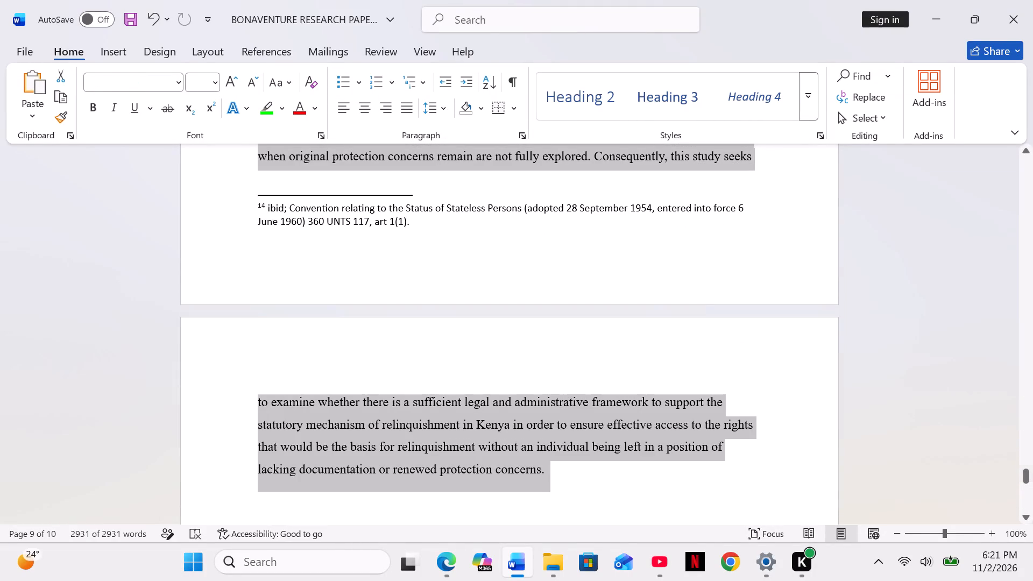
left_click_drag(176, 82, 180, 155)
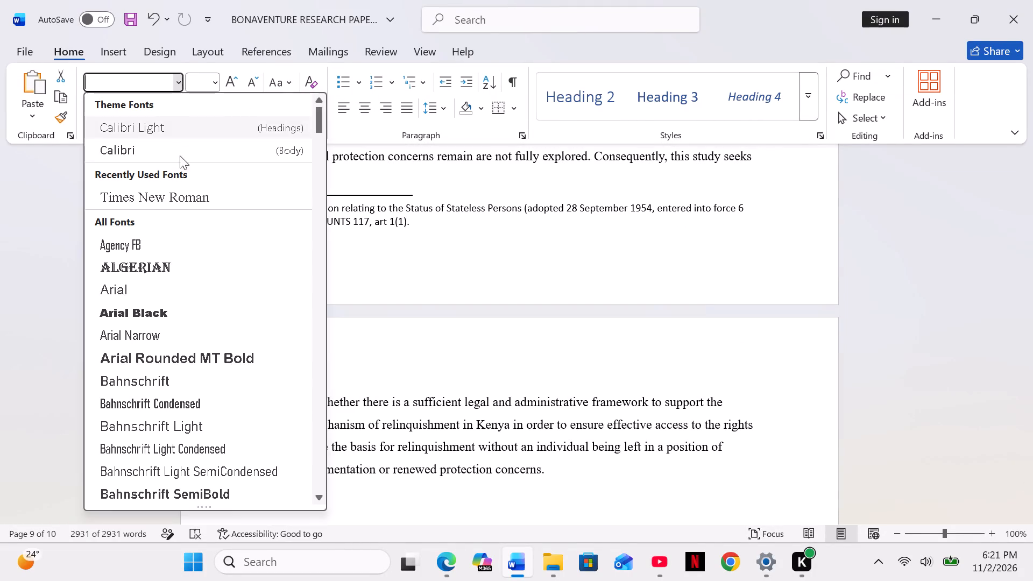
left_click_drag(180, 155, 187, 196)
left_click(187, 196)
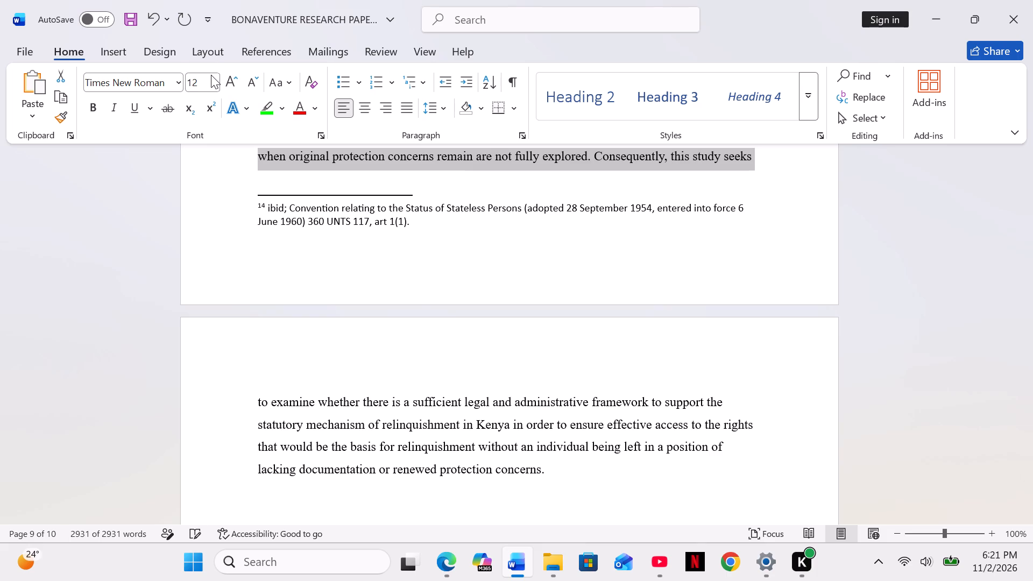
left_click(211, 75)
left_click(203, 185)
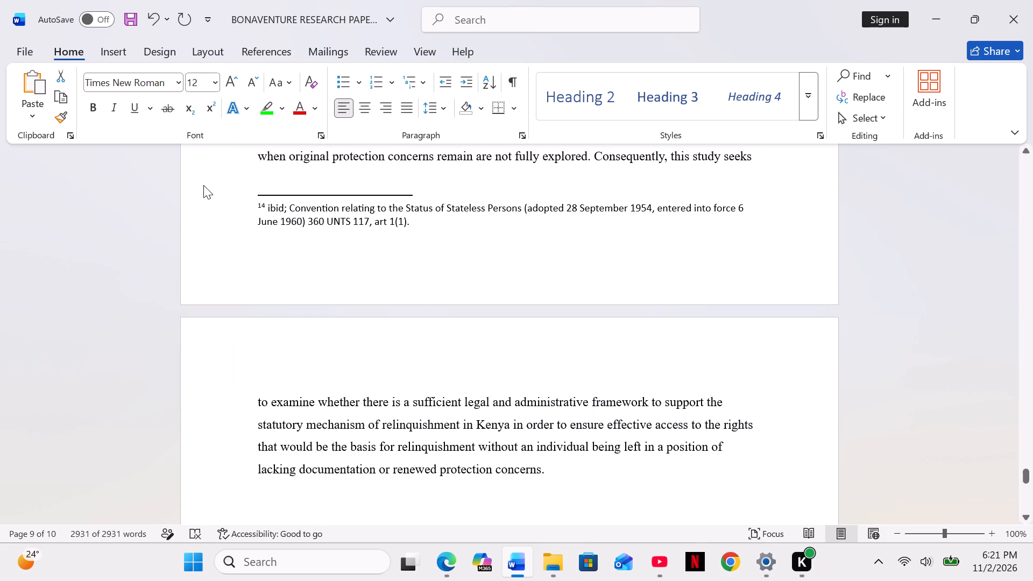
Try to set the line spacing of the selected body text.
left_click(432, 110)
left_click(449, 168)
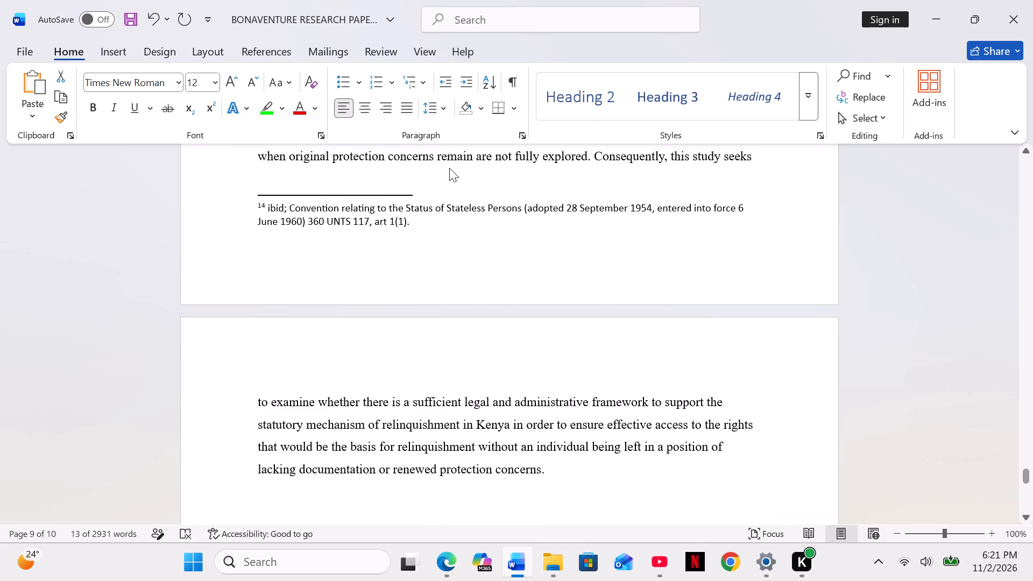
Select the paper's body text again from the title to the last paragraph and set it to Times New Roman, size 12.
scroll(448, 357, "up", 3)
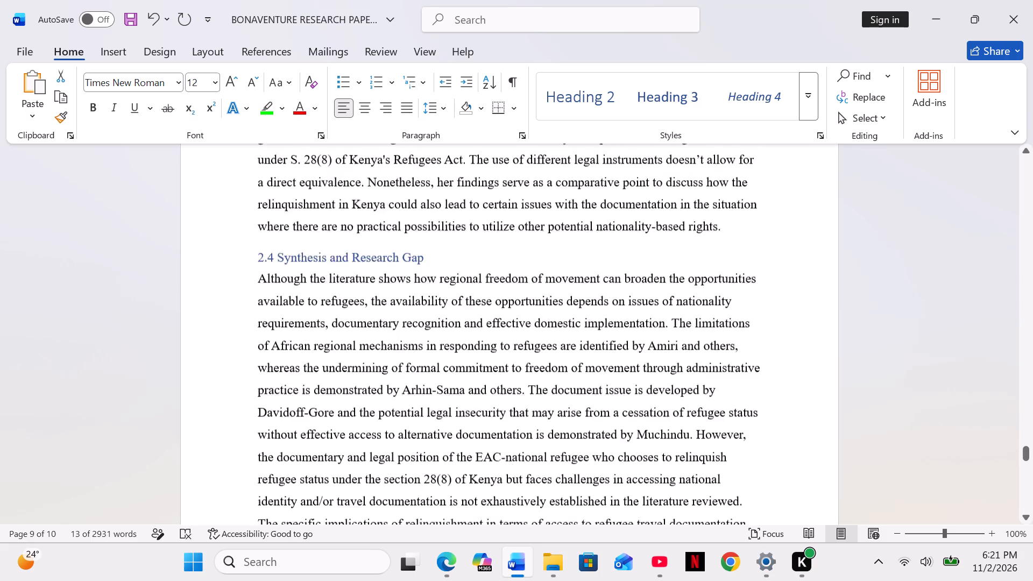
scroll(448, 357, "up", 12)
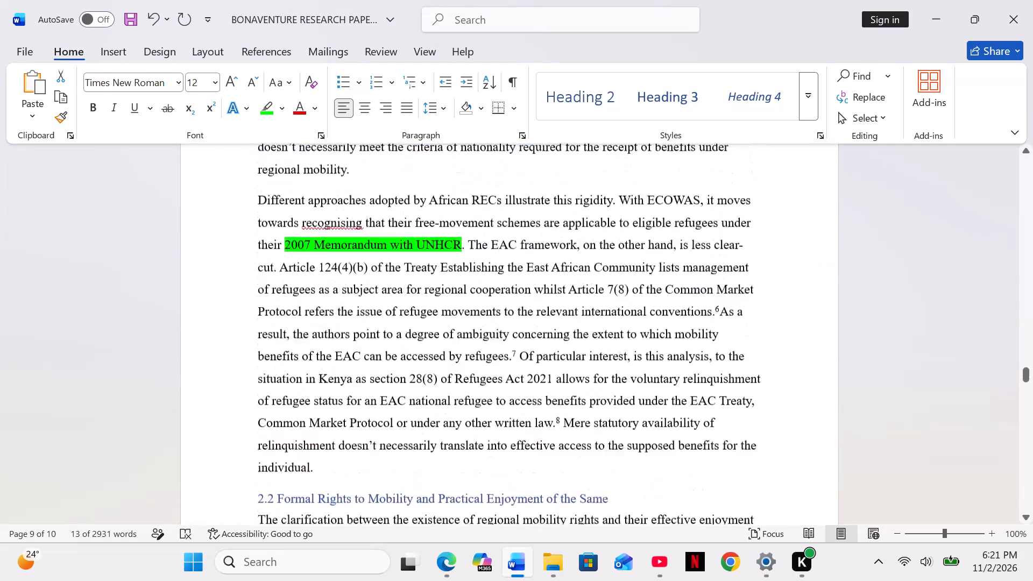
scroll(448, 357, "up", 16)
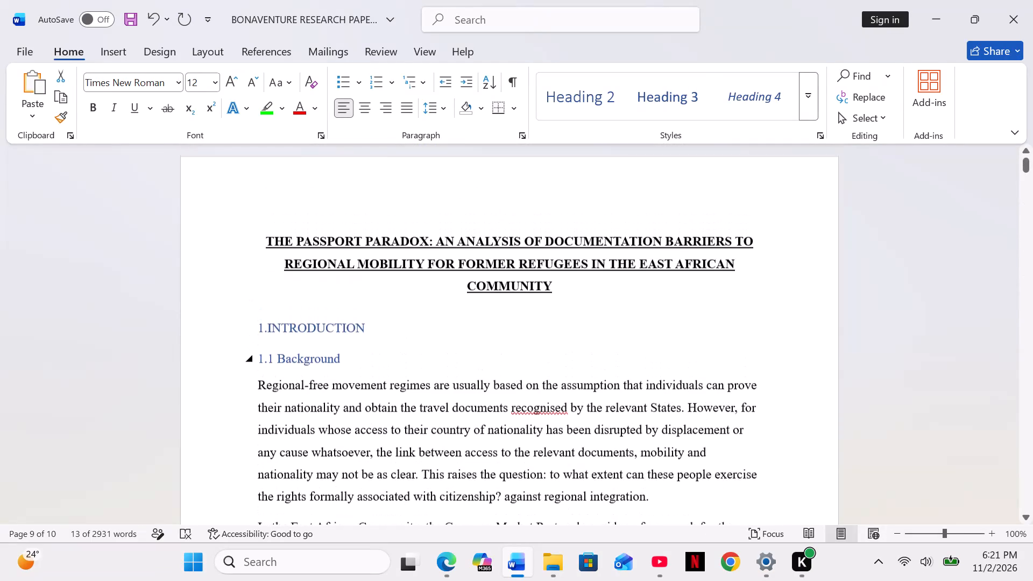
scroll(448, 357, "up", 10)
left_click(470, 307)
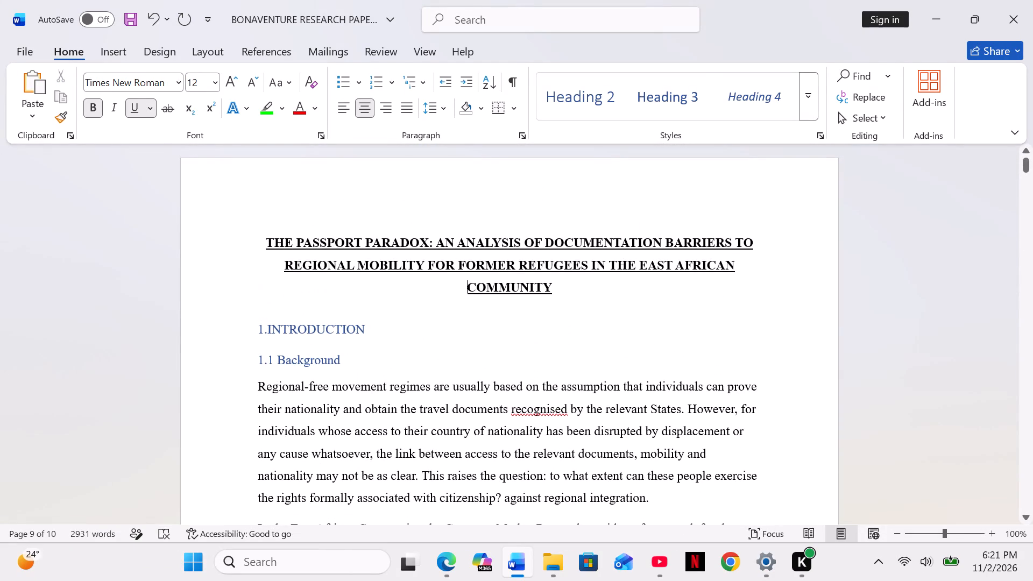
left_click_drag(263, 231, 413, 580)
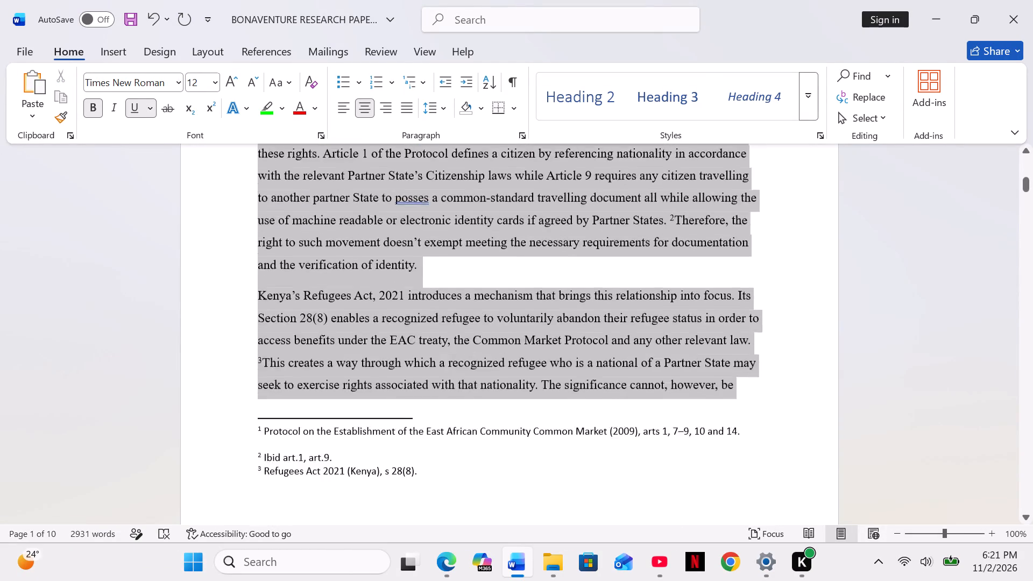
left_click_drag(413, 580, 414, 580)
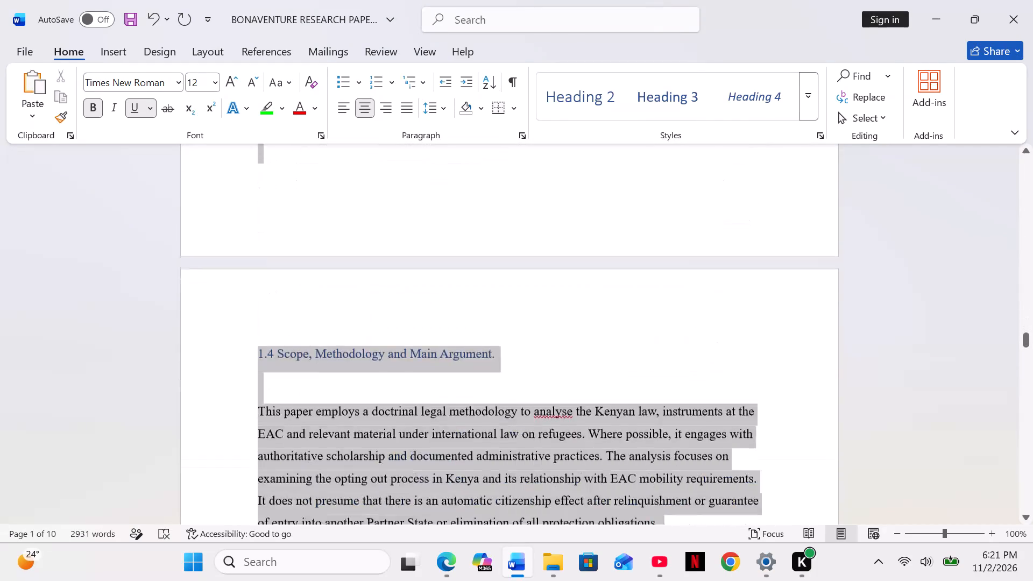
left_click_drag(414, 580, 415, 580)
scroll(419, 386, "up", 3)
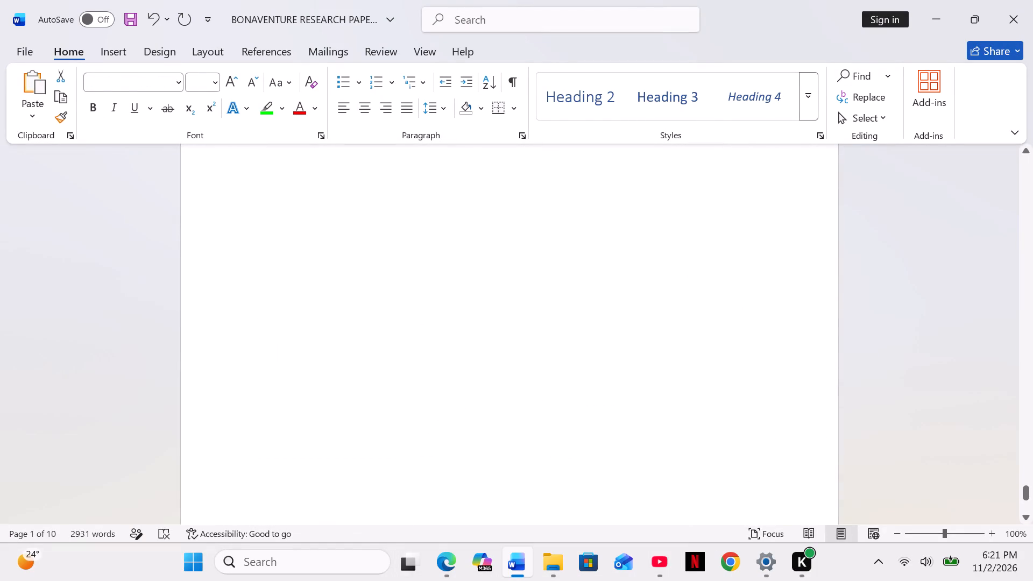
scroll(419, 386, "up", 2)
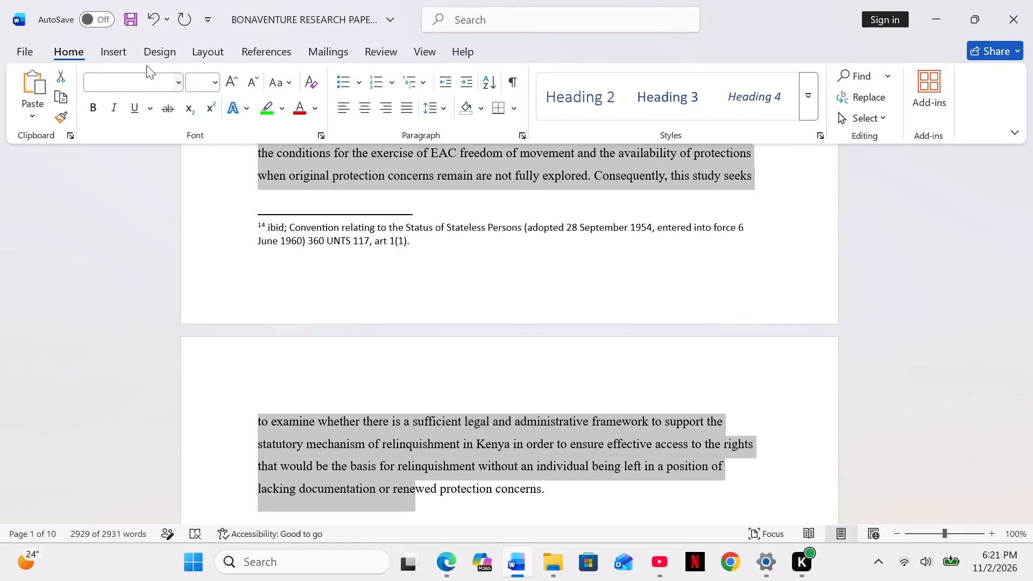
left_click(178, 84)
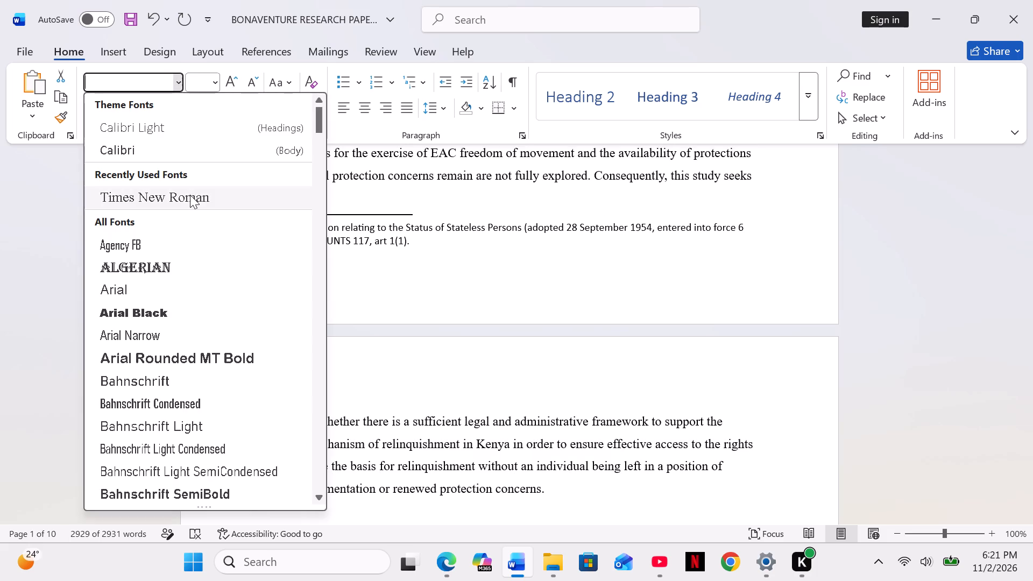
left_click(190, 196)
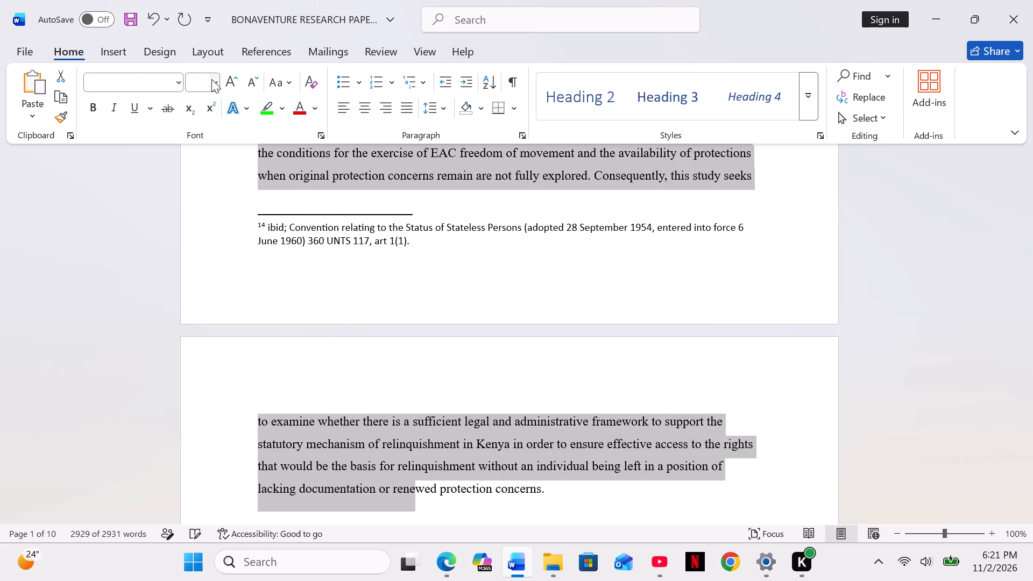
left_click(211, 79)
left_click(211, 186)
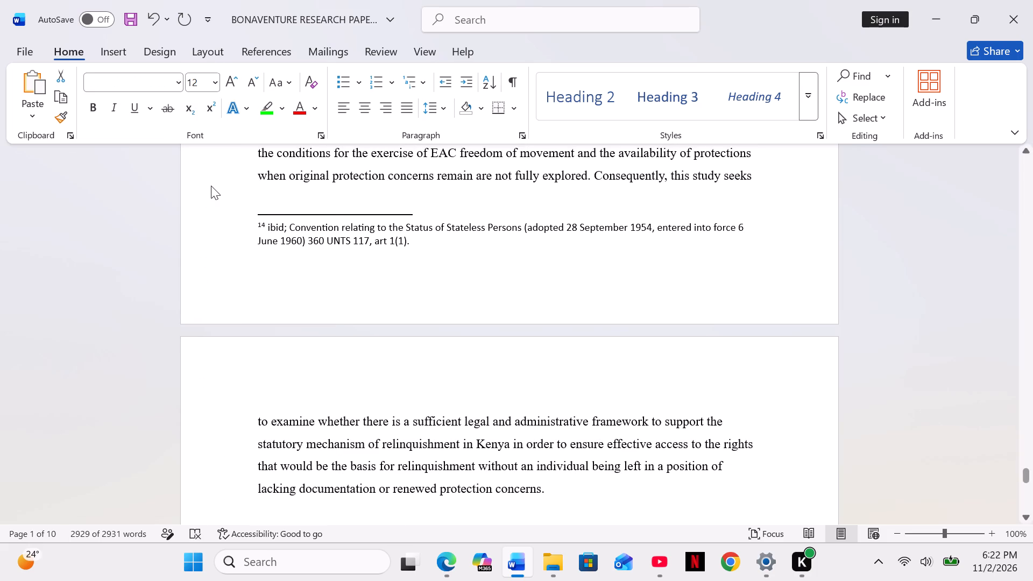
Set the line spacing of the selected body text to 1.5.
left_click(430, 117)
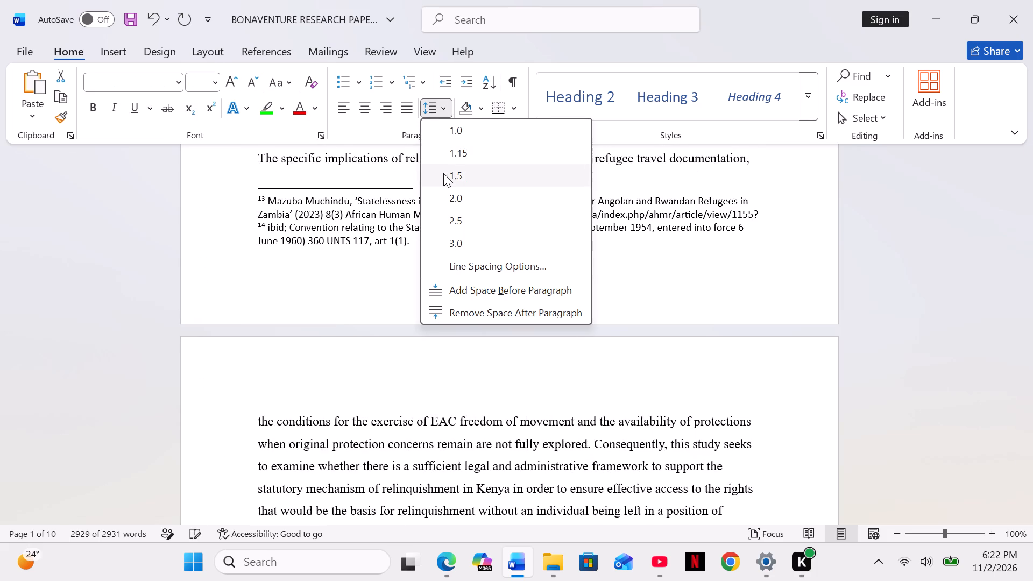
left_click(443, 173)
scroll(444, 362, "down", 3)
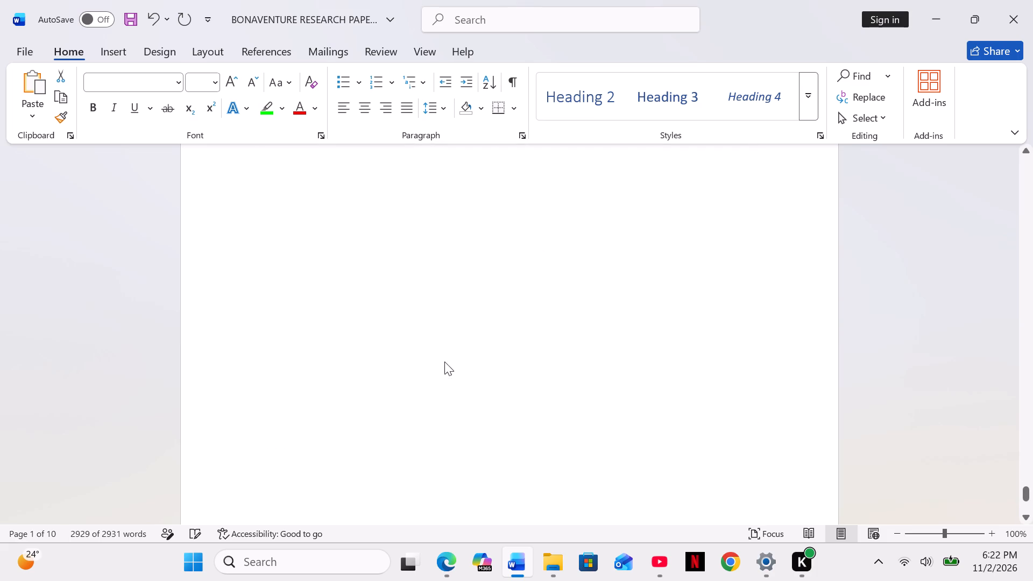
scroll(444, 362, "up", 3)
left_click(444, 362)
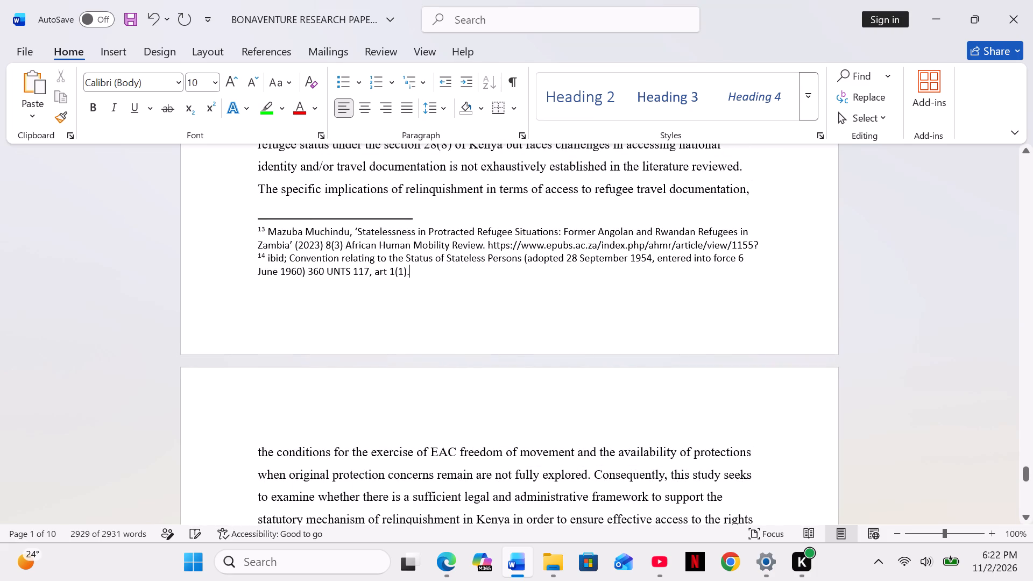
Copy the literature review from the heading "2.1 Regional Free Movement and Refugee Protection in Africa" through the document's last paragraph.
scroll(359, 394, "up", 2)
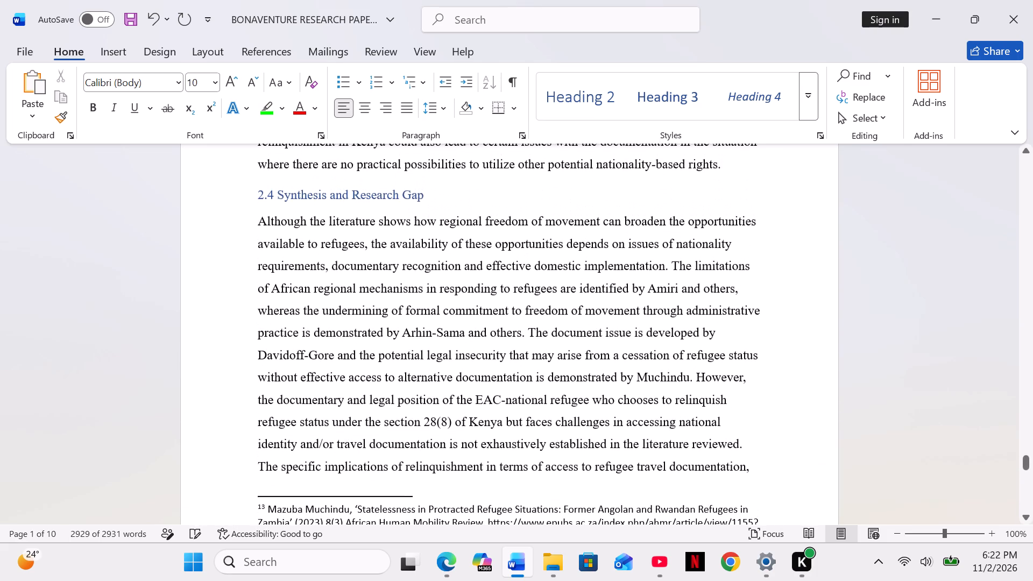
scroll(275, 226, "up", 8)
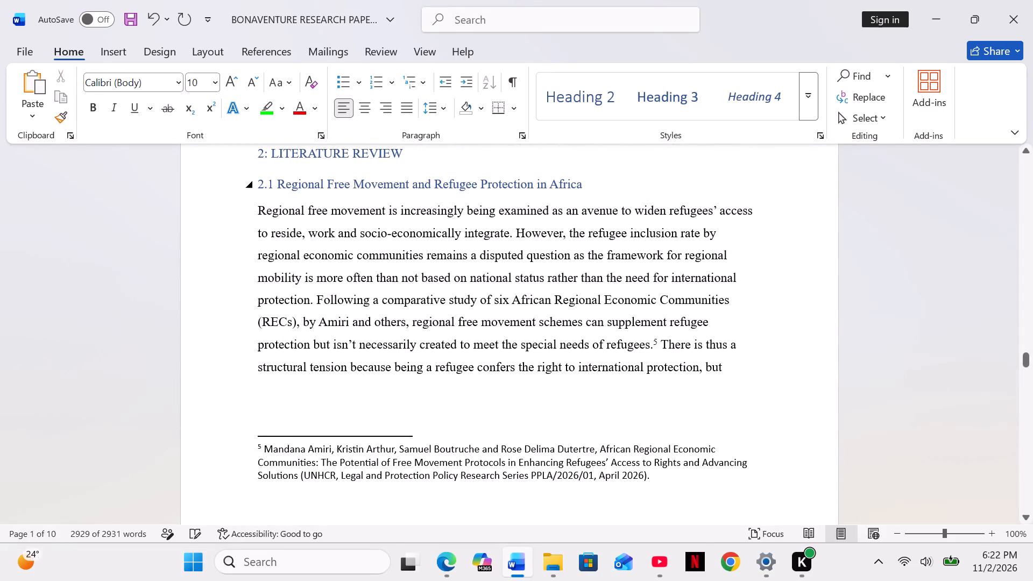
left_click_drag(257, 186, 315, 456)
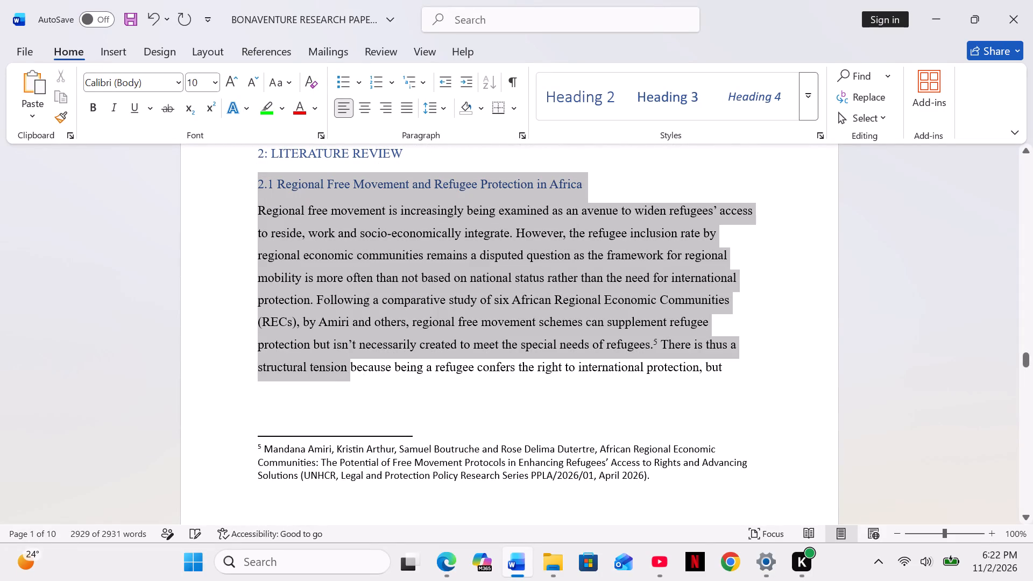
left_click_drag(315, 456, 366, 473)
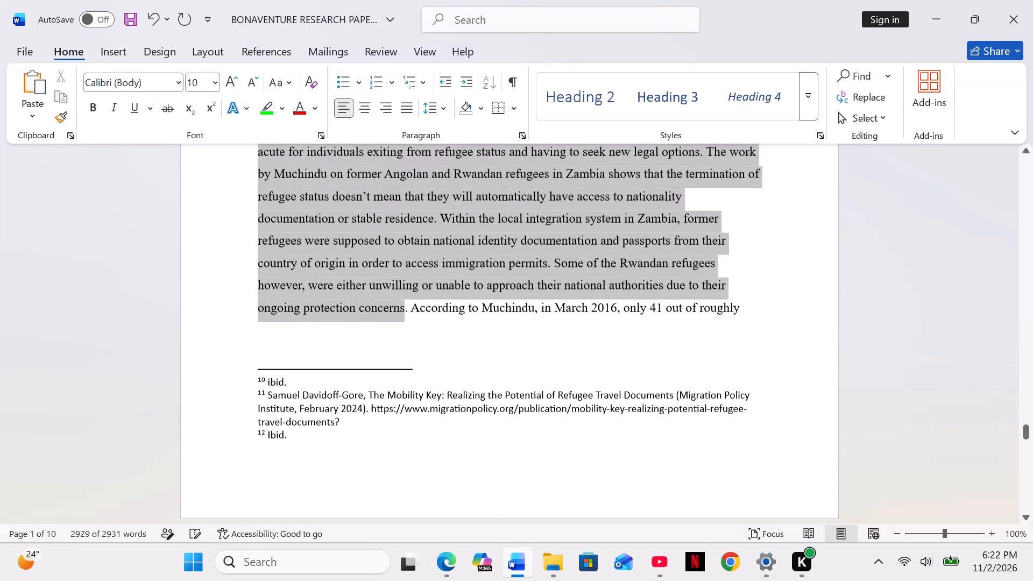
left_click_drag(366, 473, 424, 555)
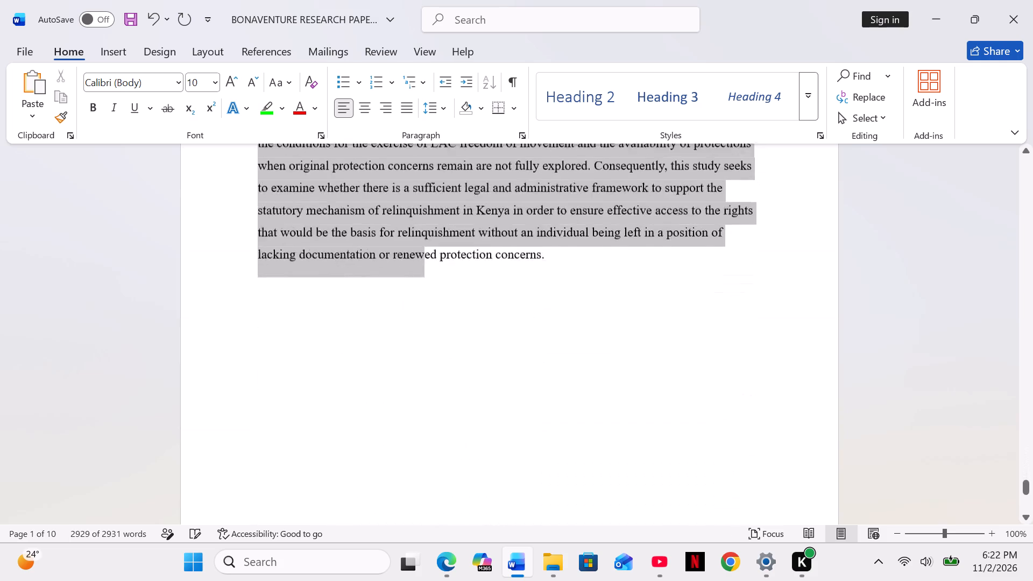
left_click_drag(424, 555, 644, 178)
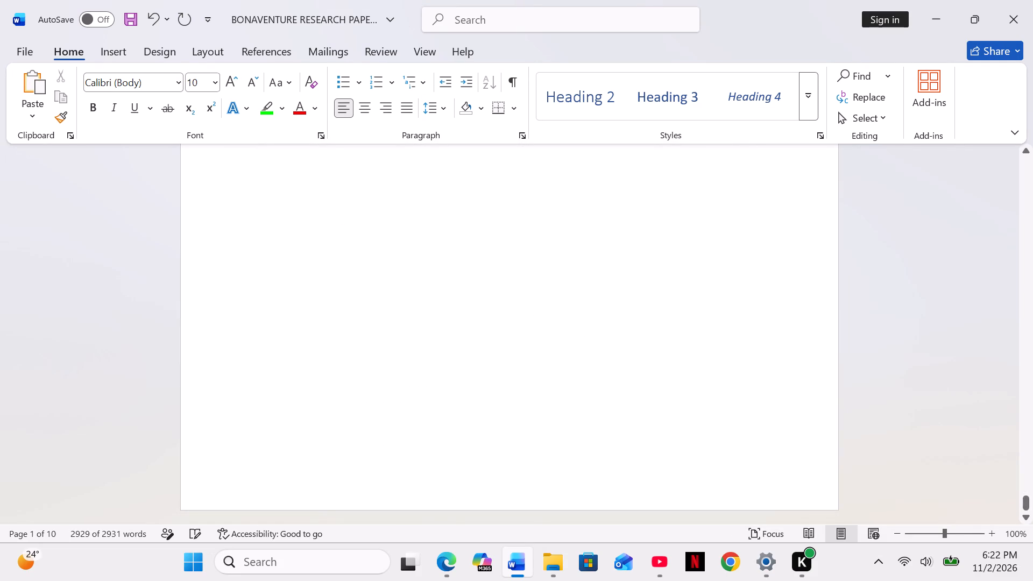
left_click_drag(644, 178, 572, 100)
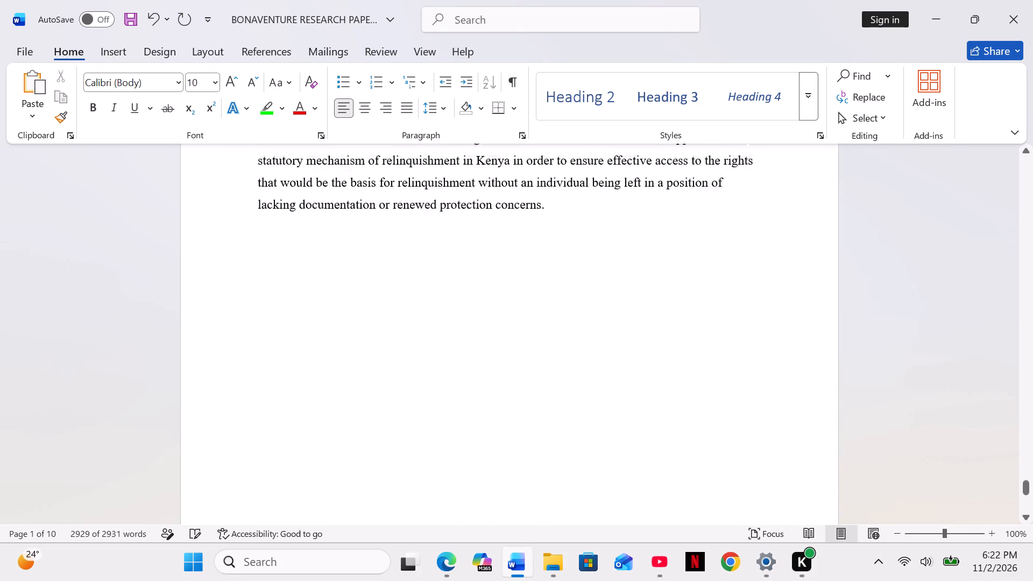
left_click_drag(572, 100, 554, 473)
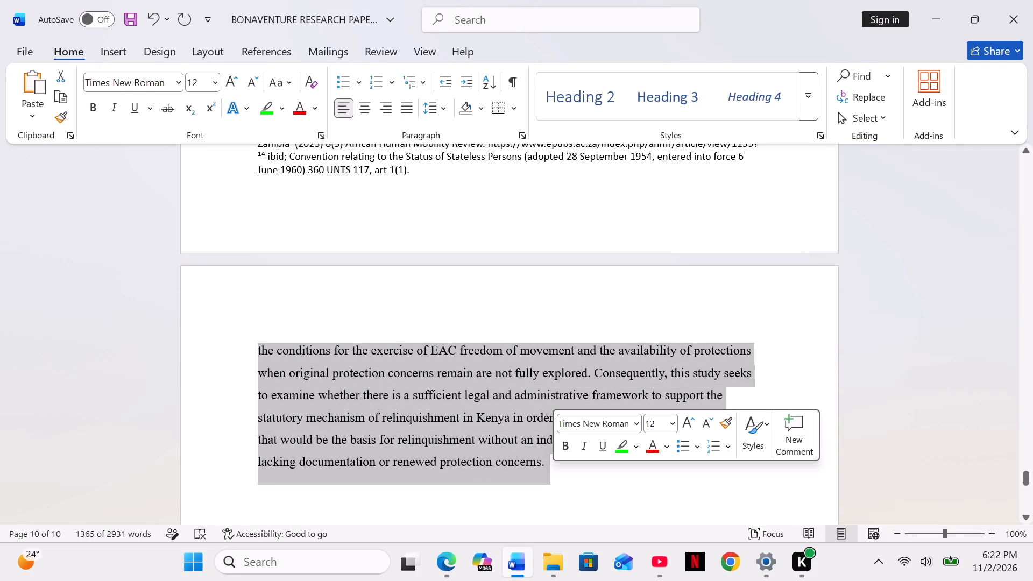
key("ctrl+c")
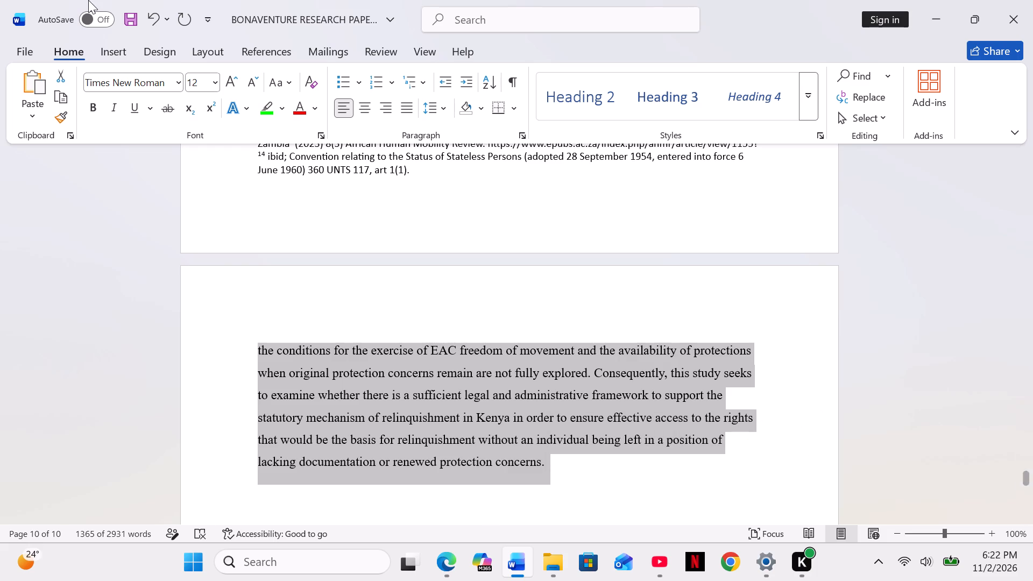
Save the research paper as a Word document in the Documents folder, keeping its existing file name.
left_click(25, 56)
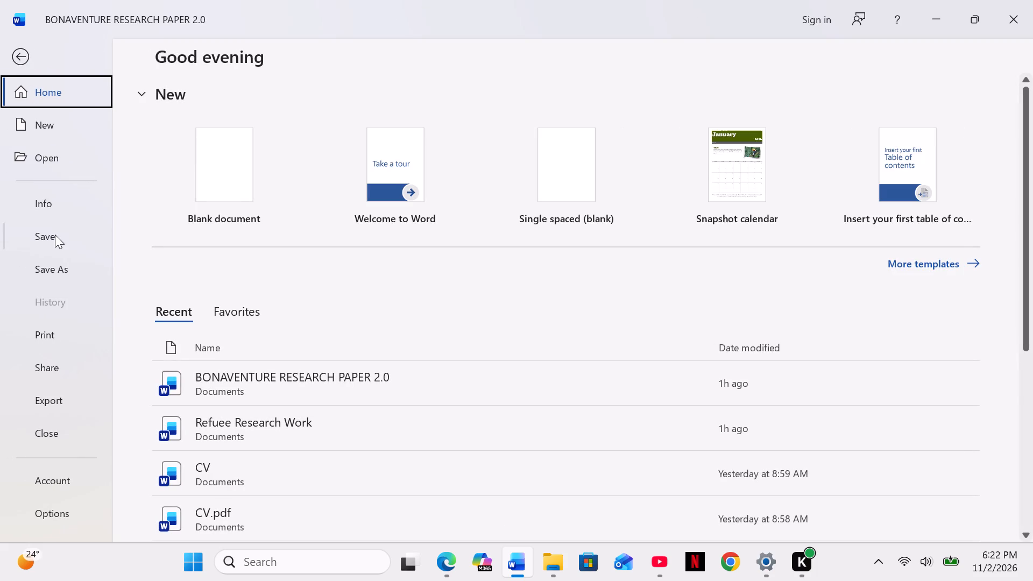
left_click(59, 271)
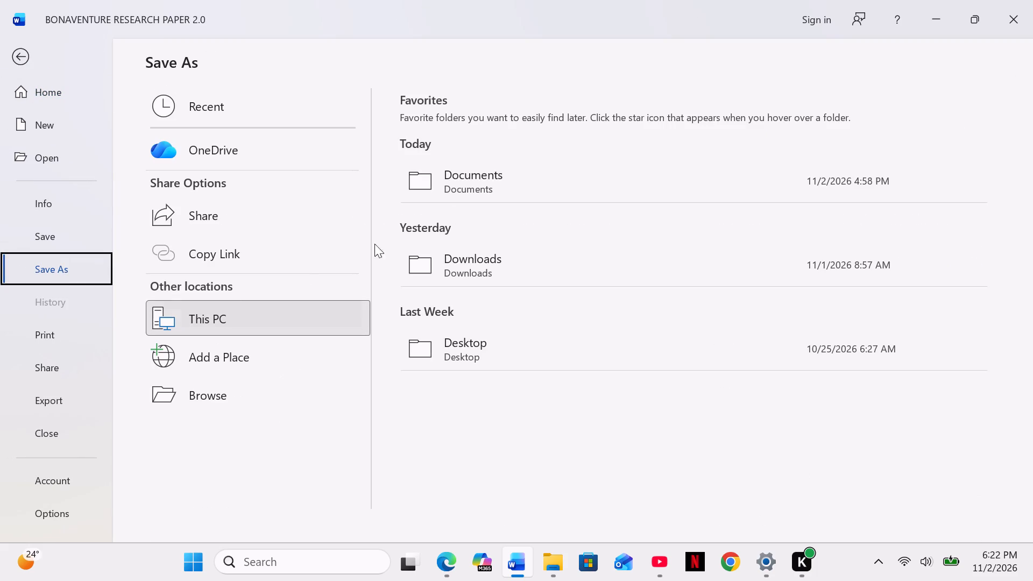
left_click(486, 182)
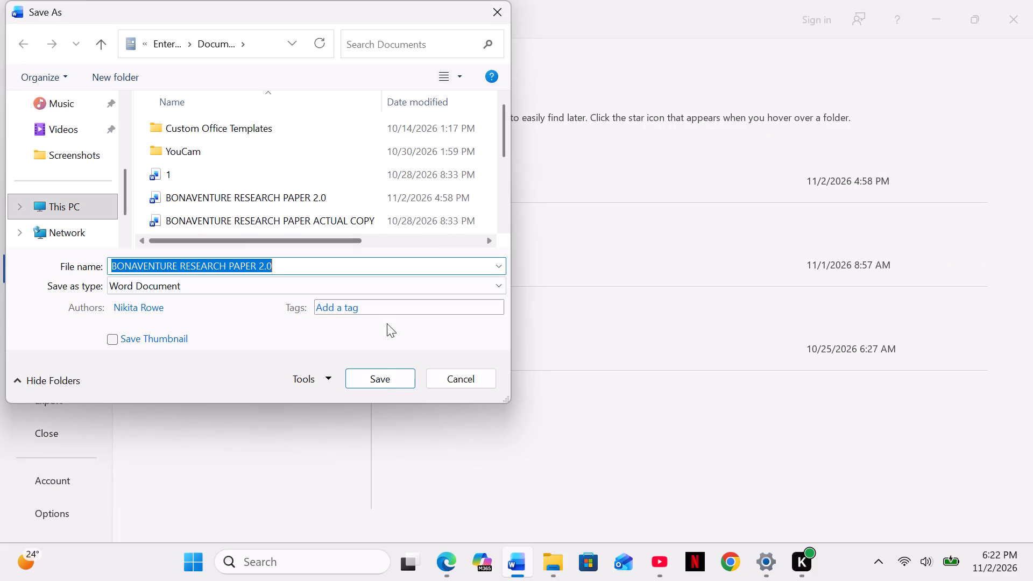